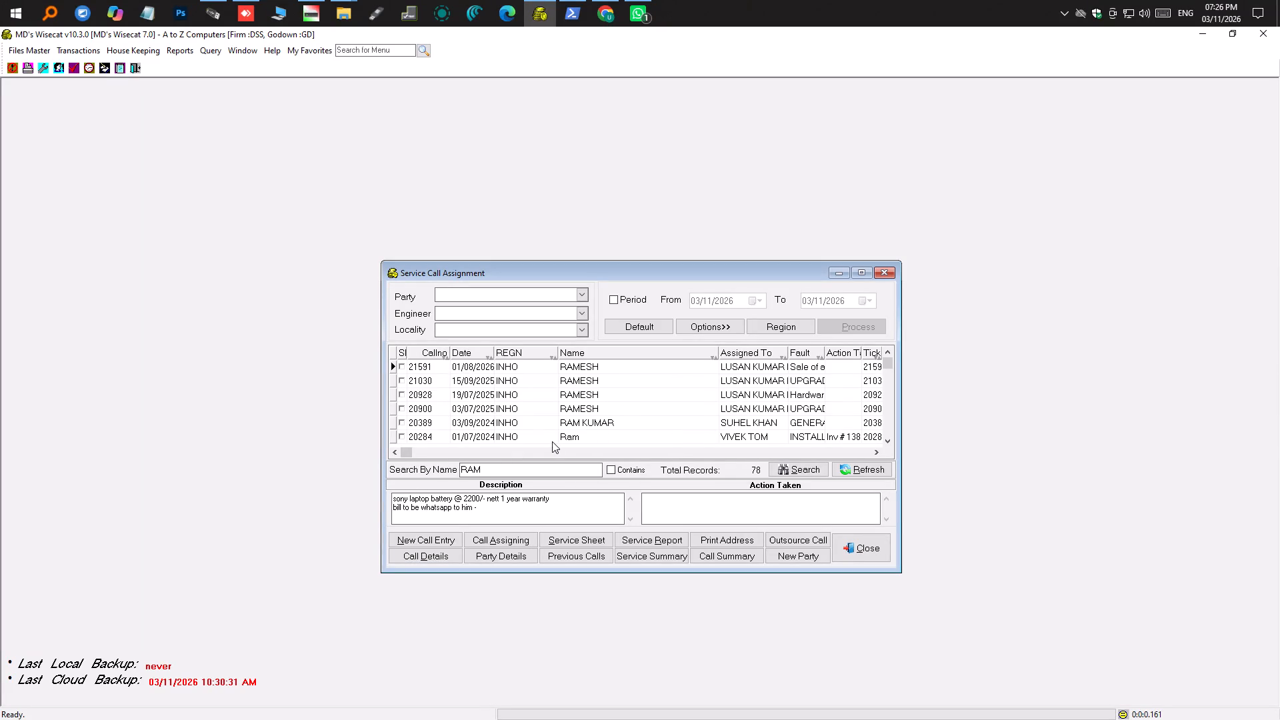
Look through the service calls listed for RAM and shorten the name search text to RA.
scroll(574, 368, up, 2)
scroll(574, 368, down, 2)
scroll(574, 368, up, 2)
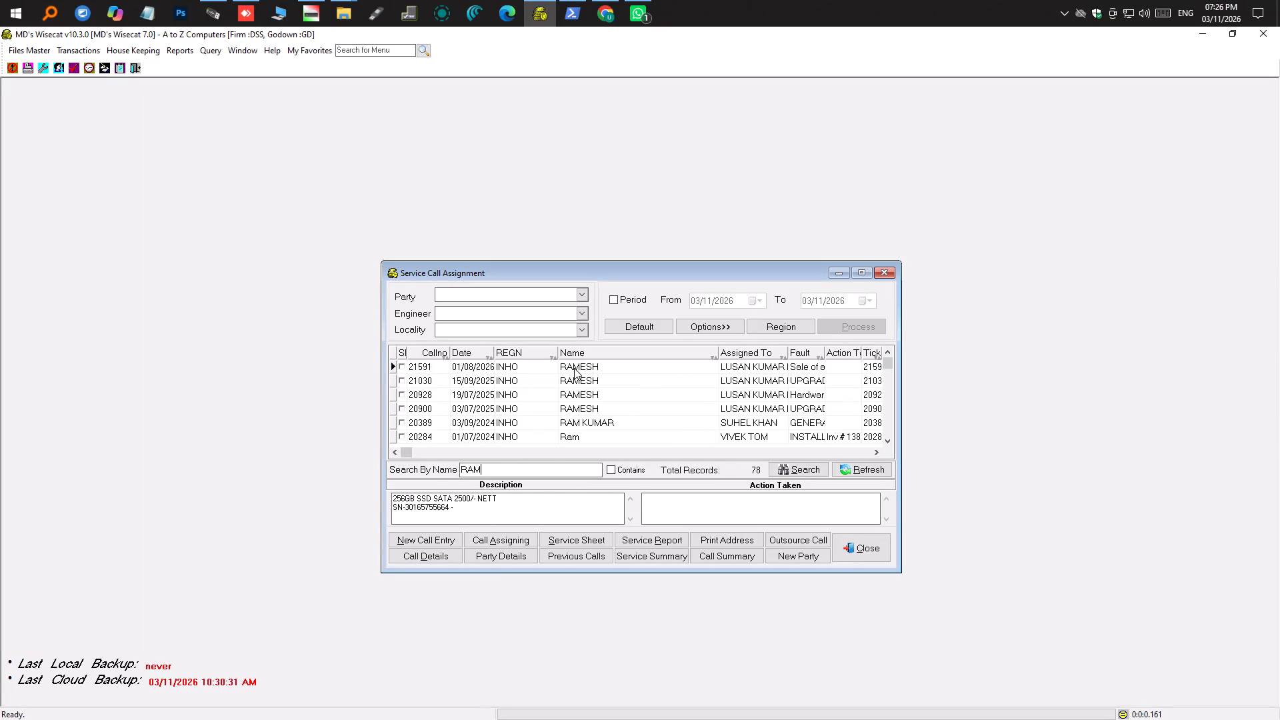
key(BackSpace)
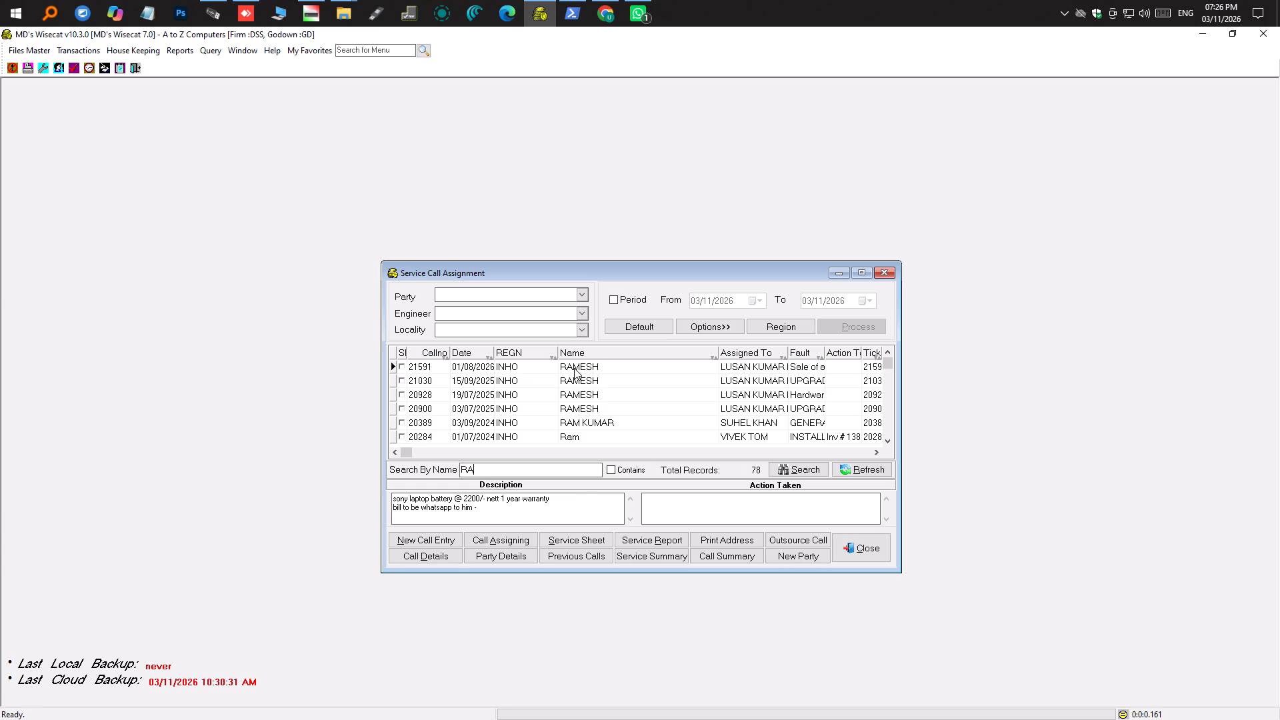
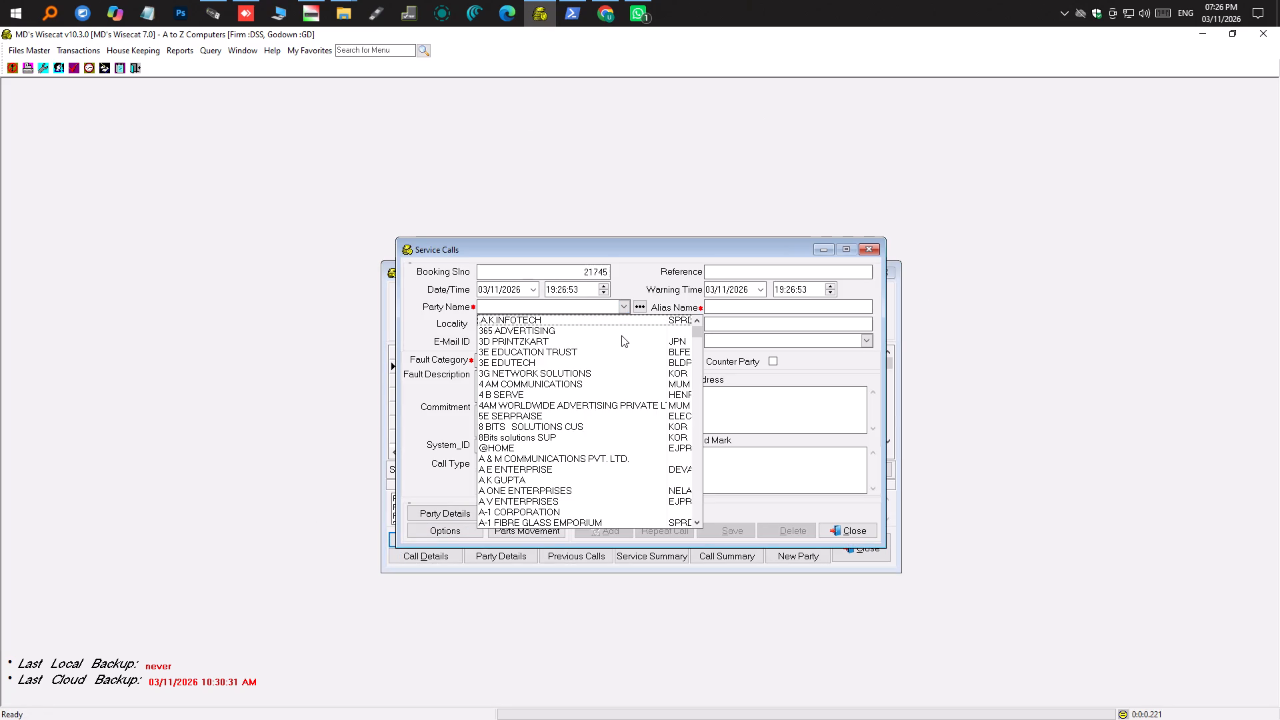
Find the COUNTER PARTY entry for the new service call's party name by searching the party list for "count".
text(conu)
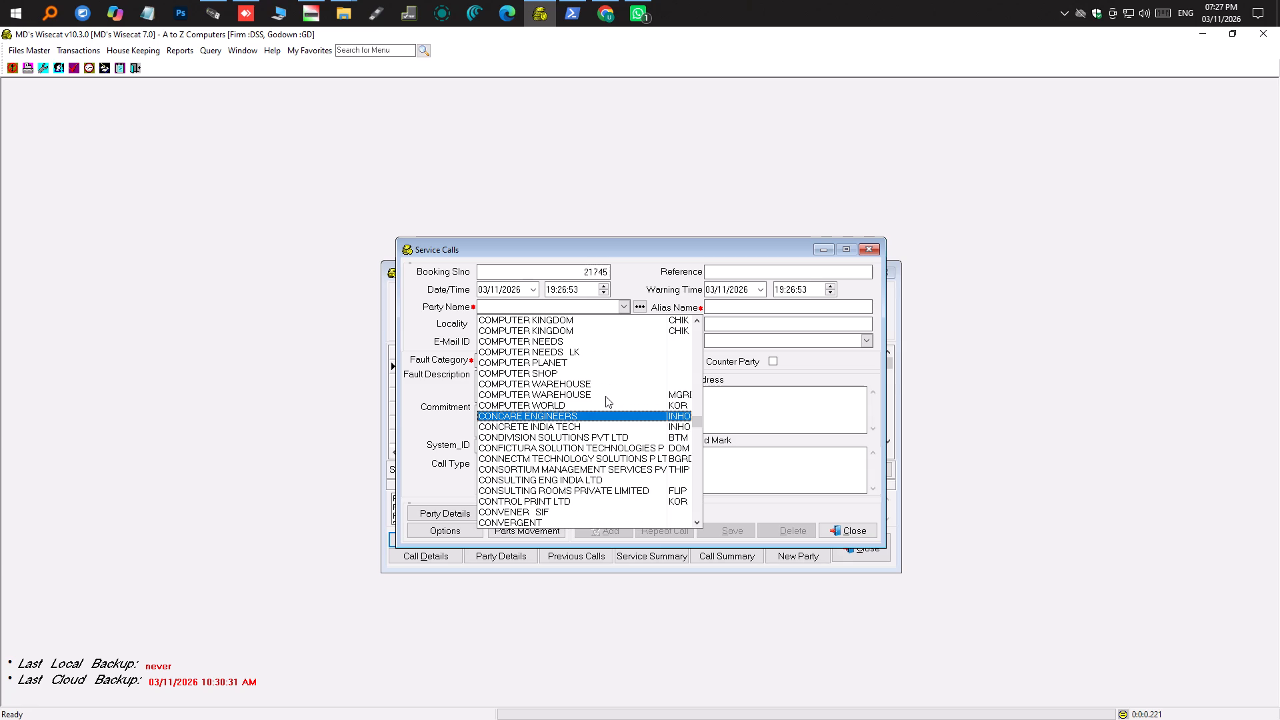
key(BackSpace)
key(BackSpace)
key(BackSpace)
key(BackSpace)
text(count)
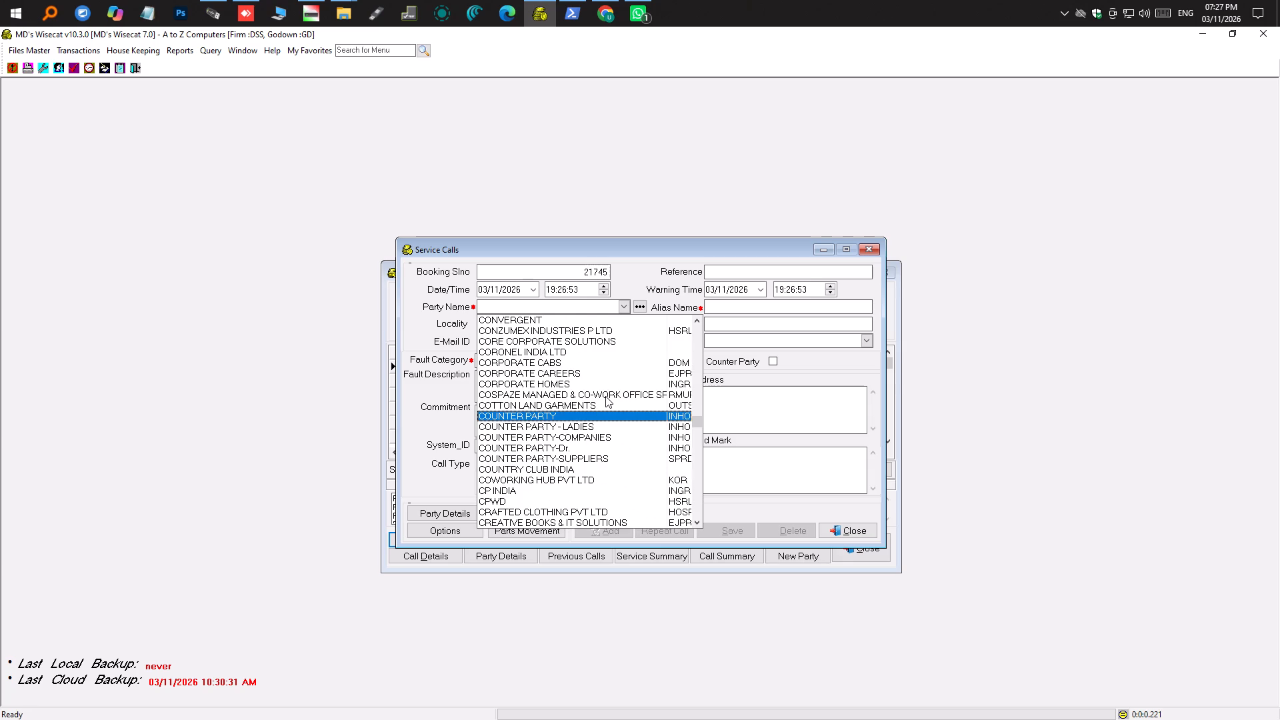
Choose COUNTER PARTY as the party name of the new service call.
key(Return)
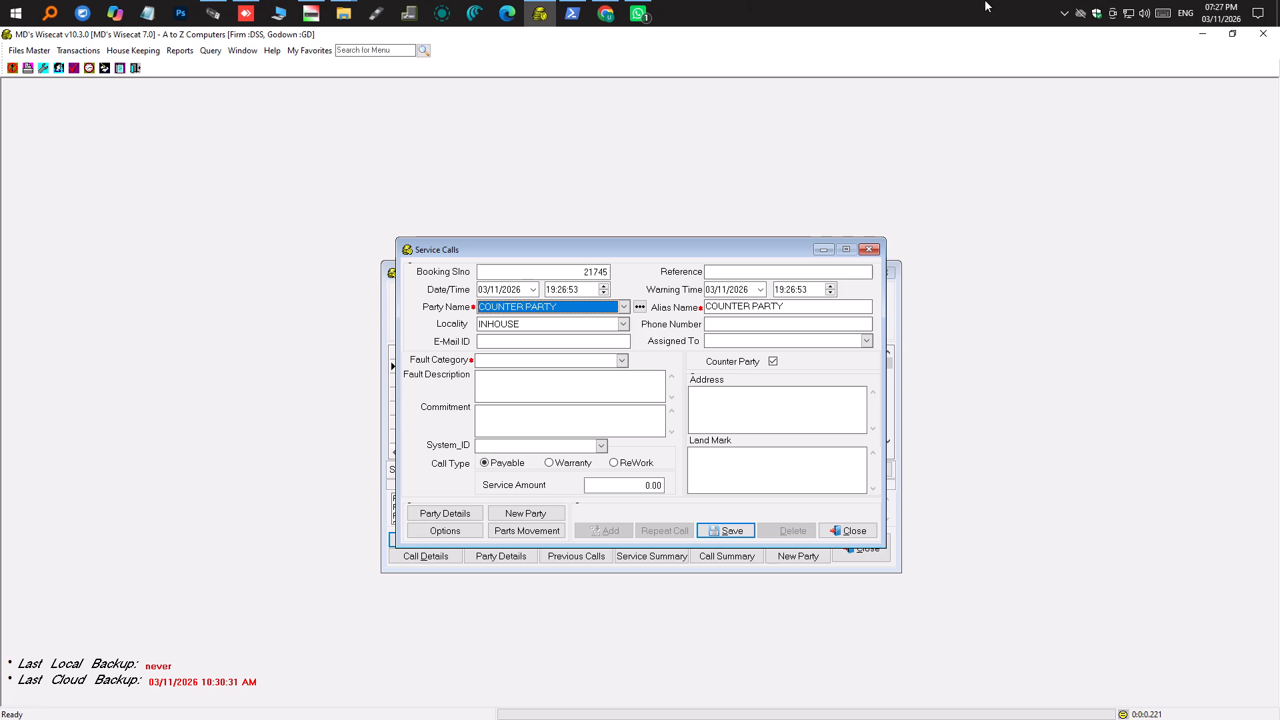
Replace the service call's alias name with the copied customer name, Kouzina PVT LTD.
drag(795, 298, 687, 287)
drag(798, 307, 692, 294)
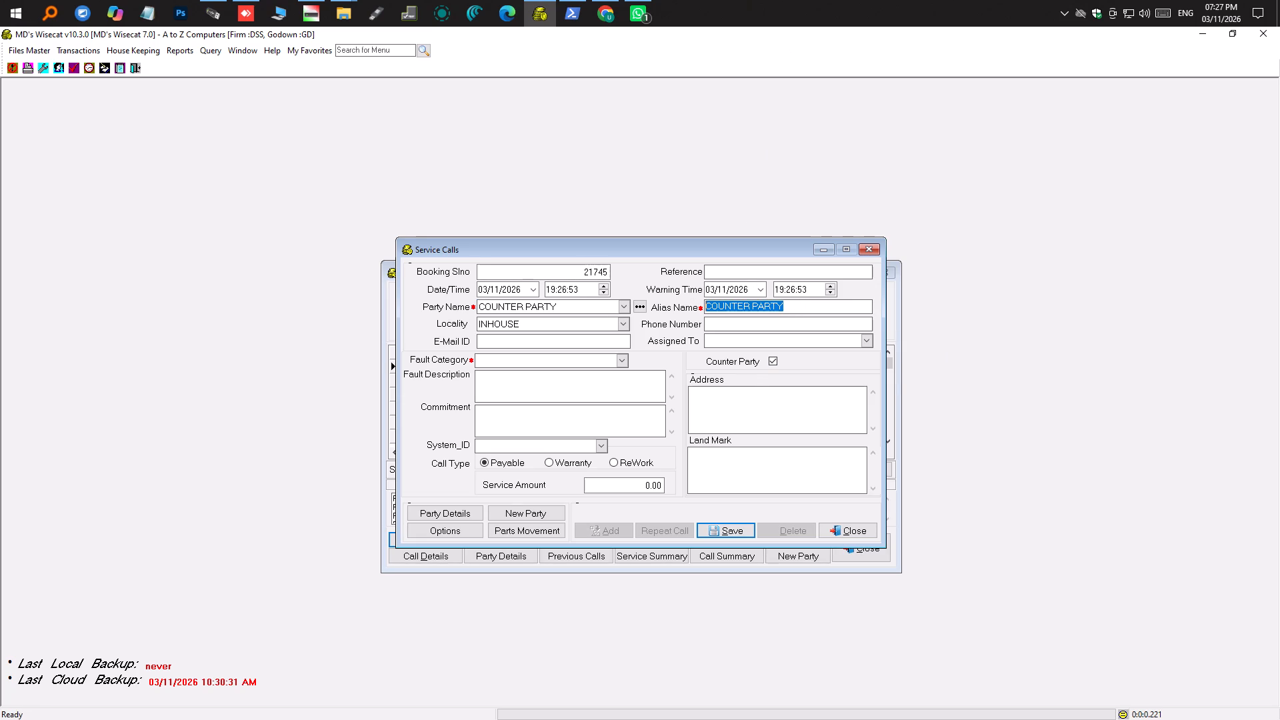
drag(692, 294, 685, 294)
key(ctrl+v)
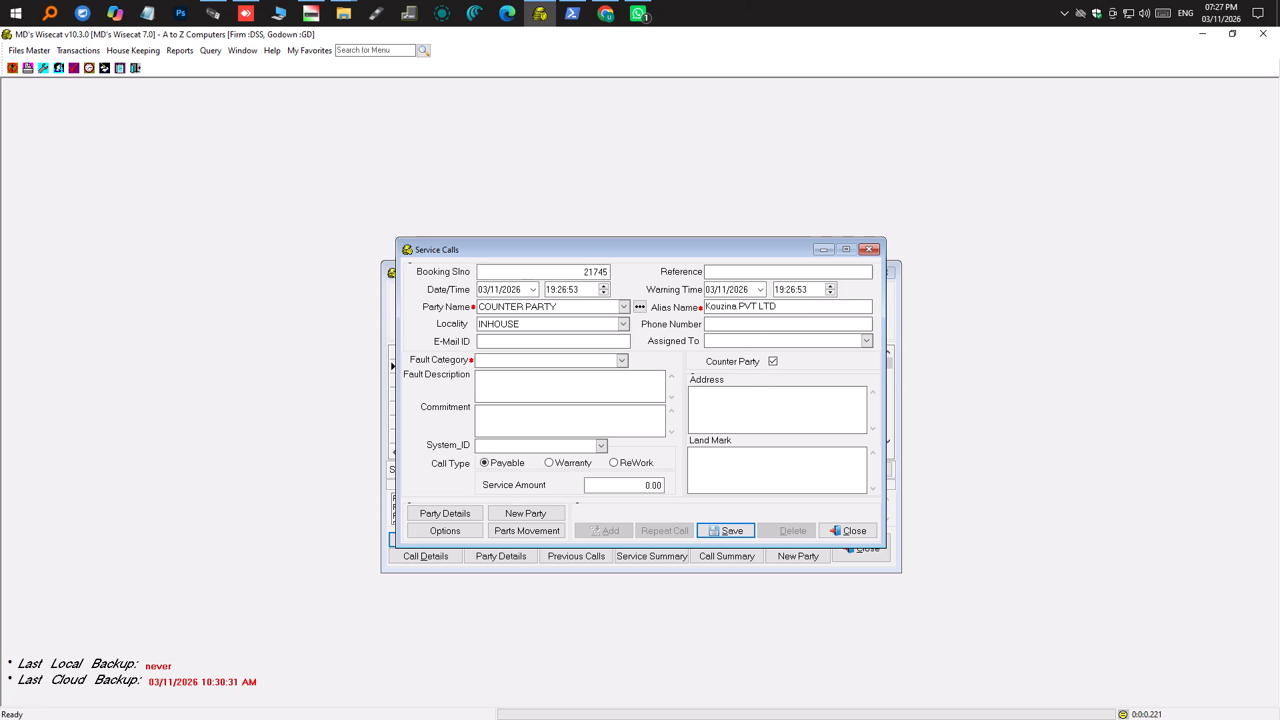
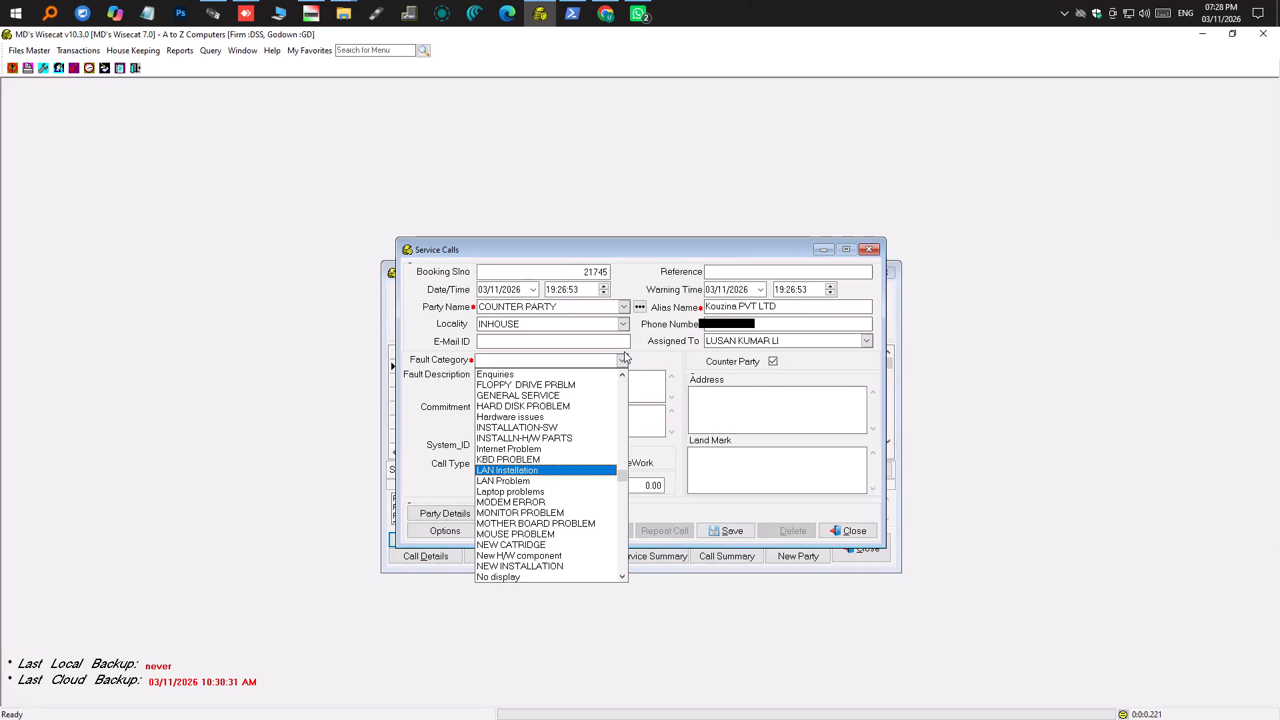
Find the entries starting with "l" in the new service call's fault category list.
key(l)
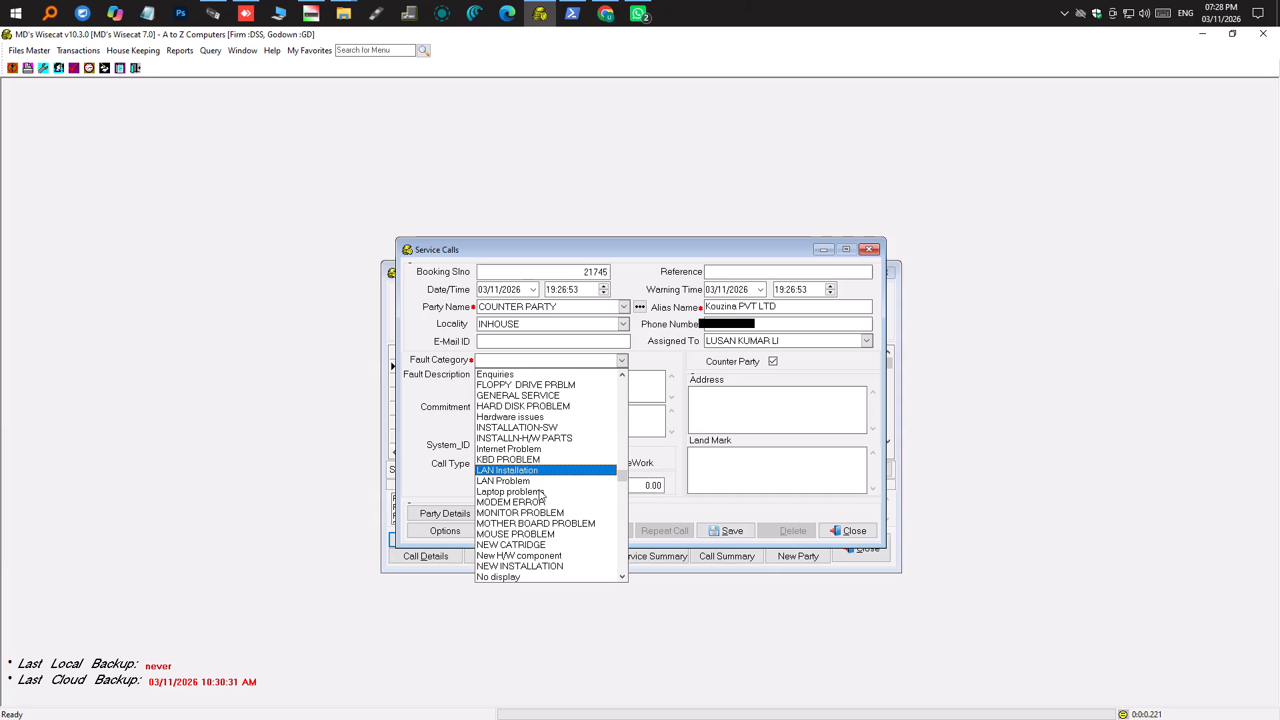
Look through the fault category options around the LAN and laptop problem entries.
scroll(539, 489, down, 2)
key(Down)
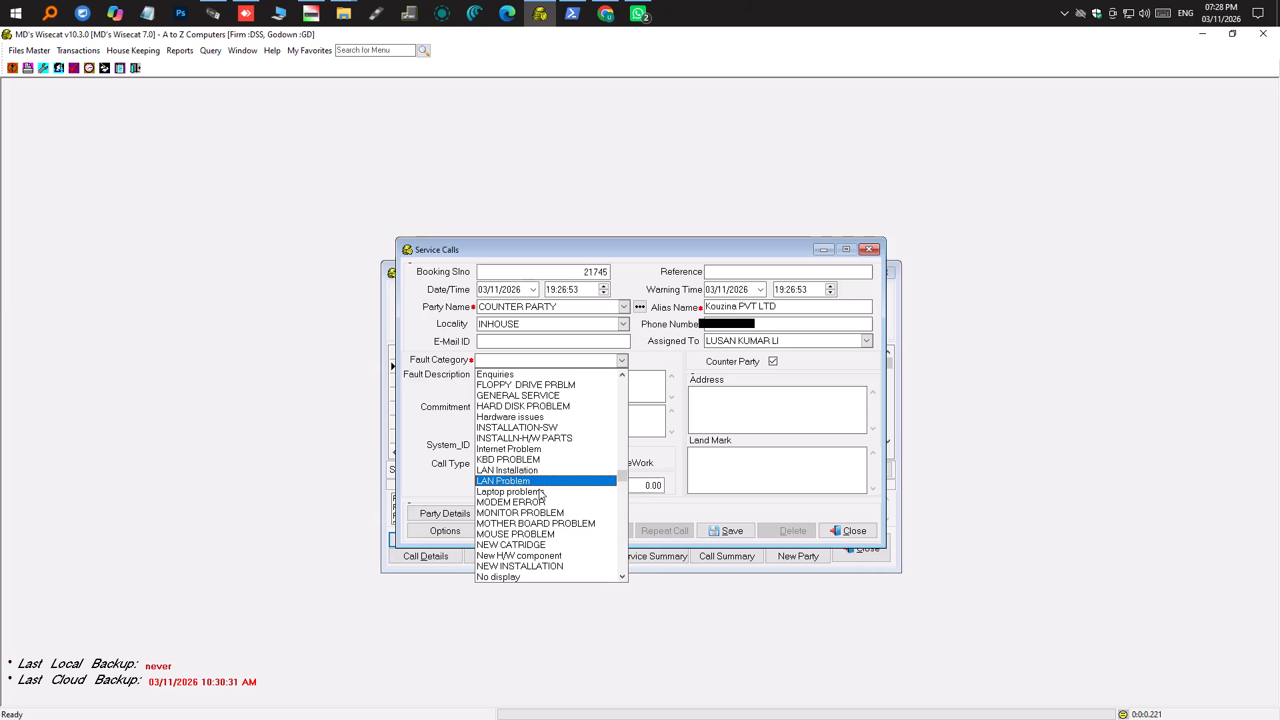
key(Up)
key(Up)
key(Down)
key(Down)
key(Down)
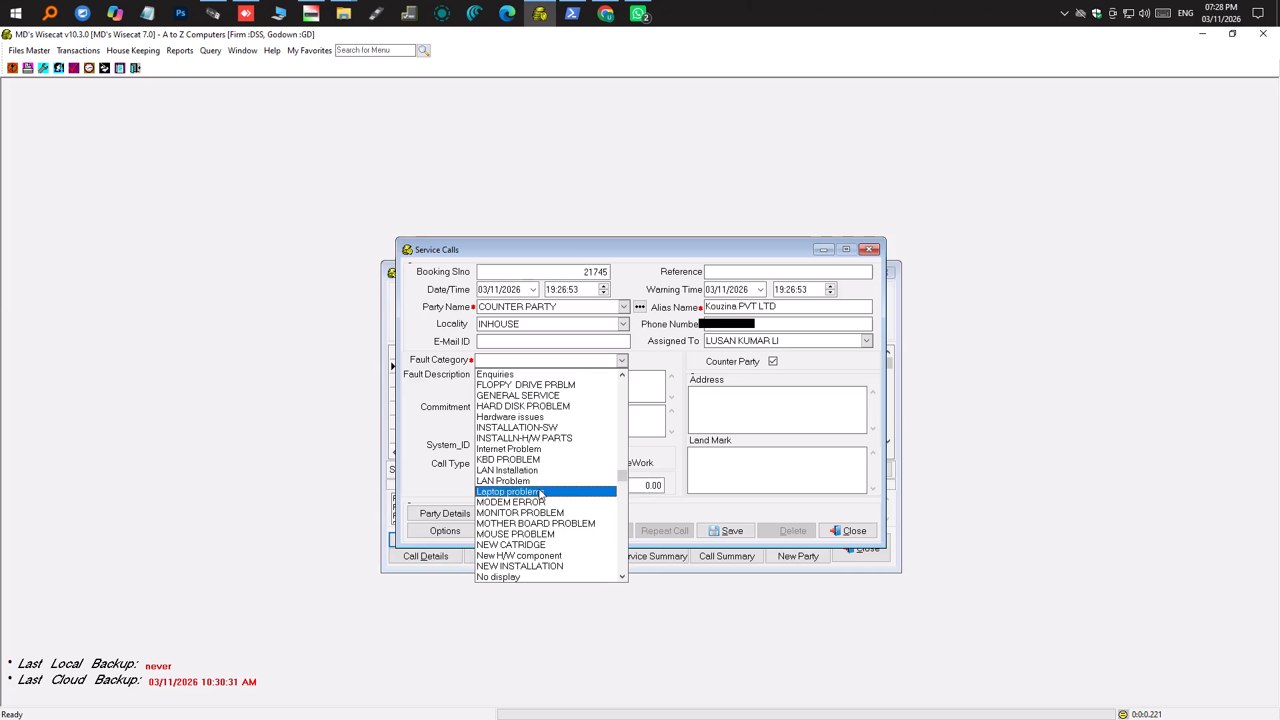
key(Down)
key(Down)
key(Up)
key(Up)
Look through the fault category options for sales, software and upgrade work and the entries around them.
text(ss)
key(Down)
key(Down)
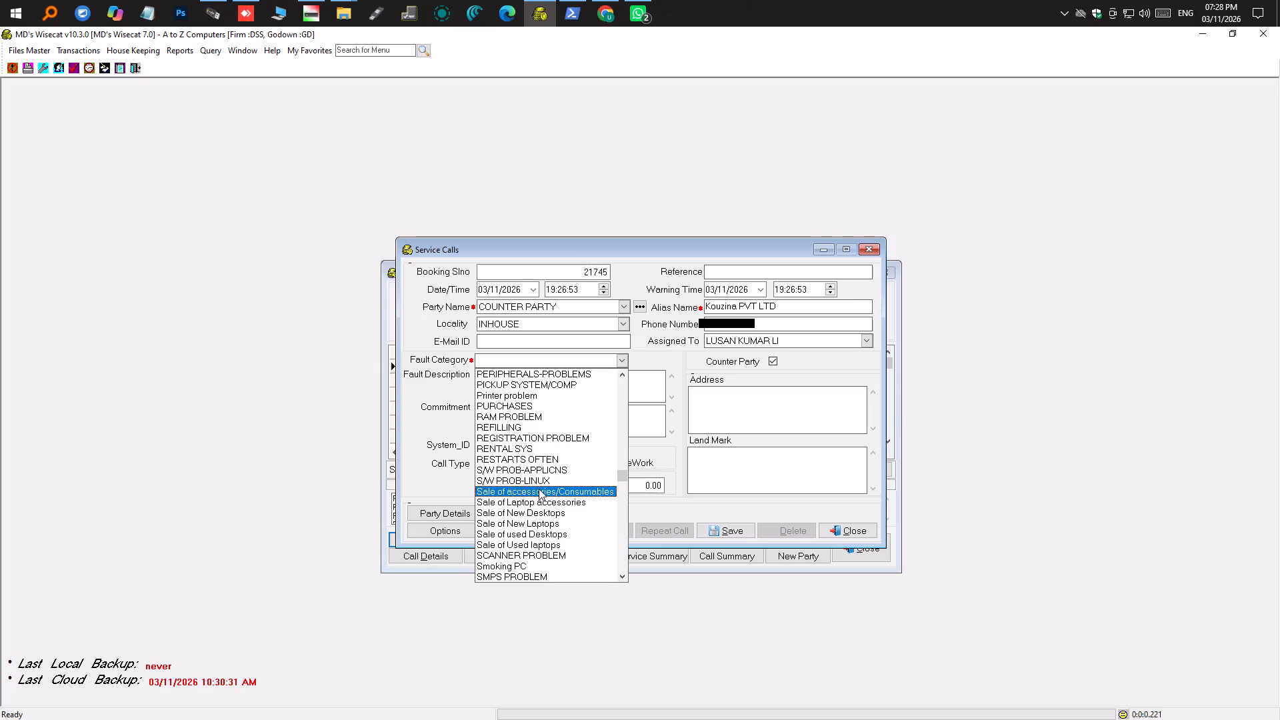
key(Down)
key(Down)
key(Up)
key(Up)
key(Up)
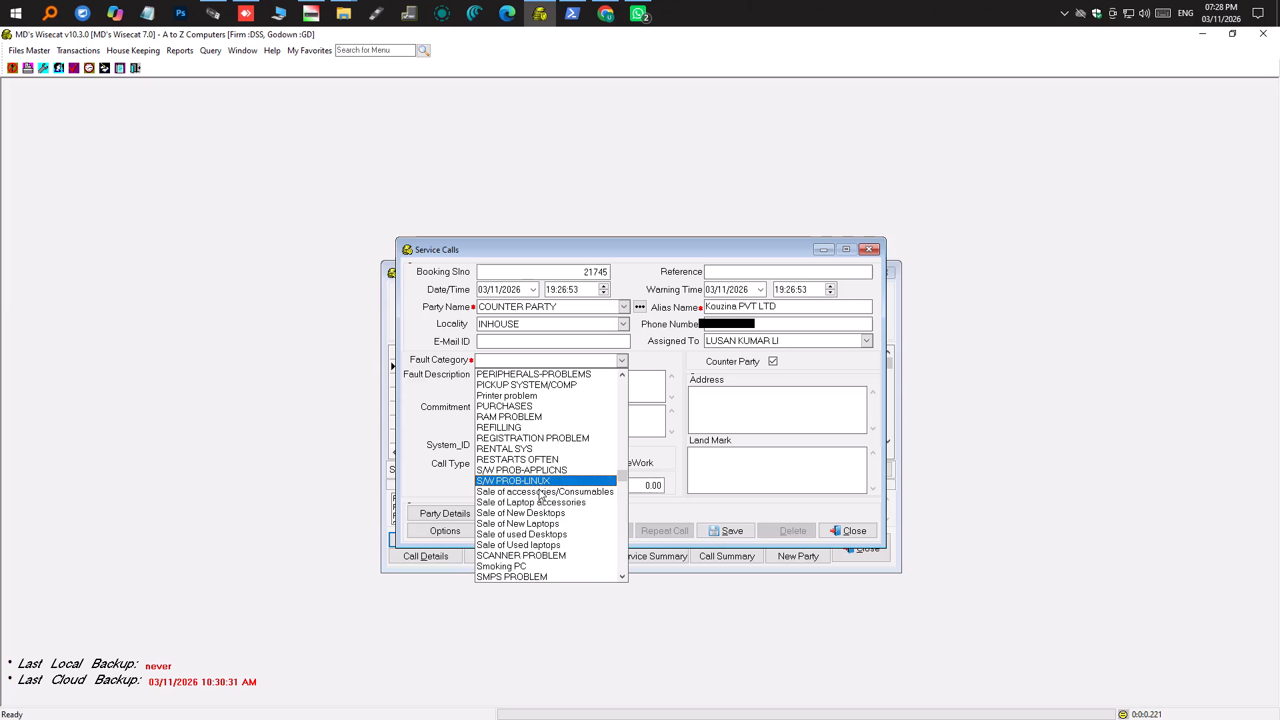
key(Down)
key(Down)
key(Down)
key(Down)
key(Down)
key(Down)
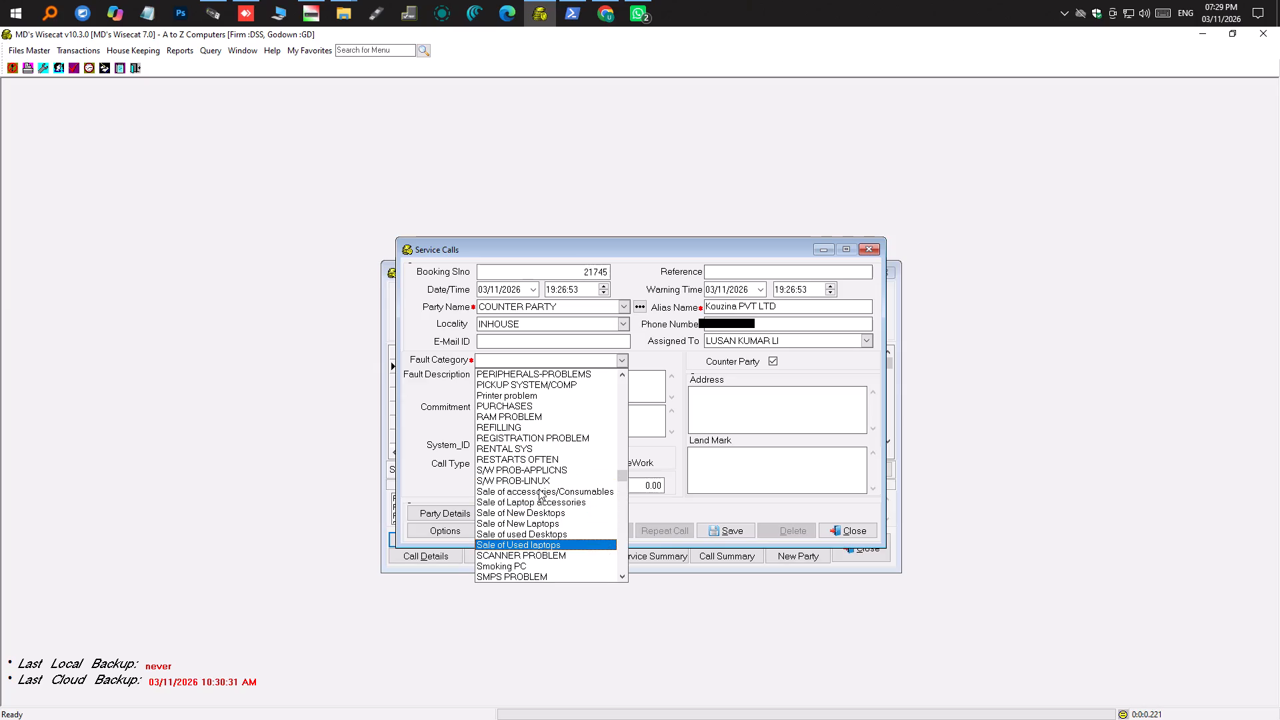
key(Down)
key(Down)
key(Down)
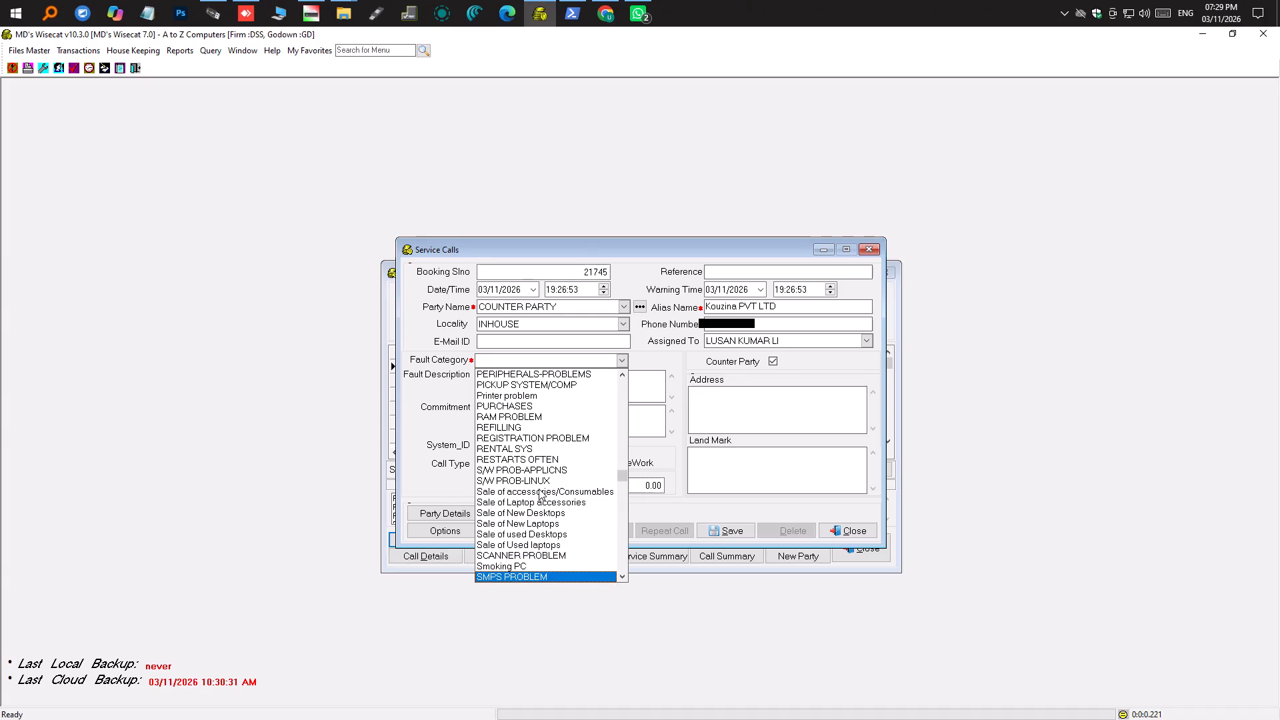
key(Down)
key(Down)
key(Up)
key(Down)
key(Down)
key(Down)
key(Down)
key(Down)
key(Down)
key(Down)
key(Down)
key(Down)
key(Down)
key(Down)
key(Down)
key(Down)
key(Down)
key(Down)
key(Down)
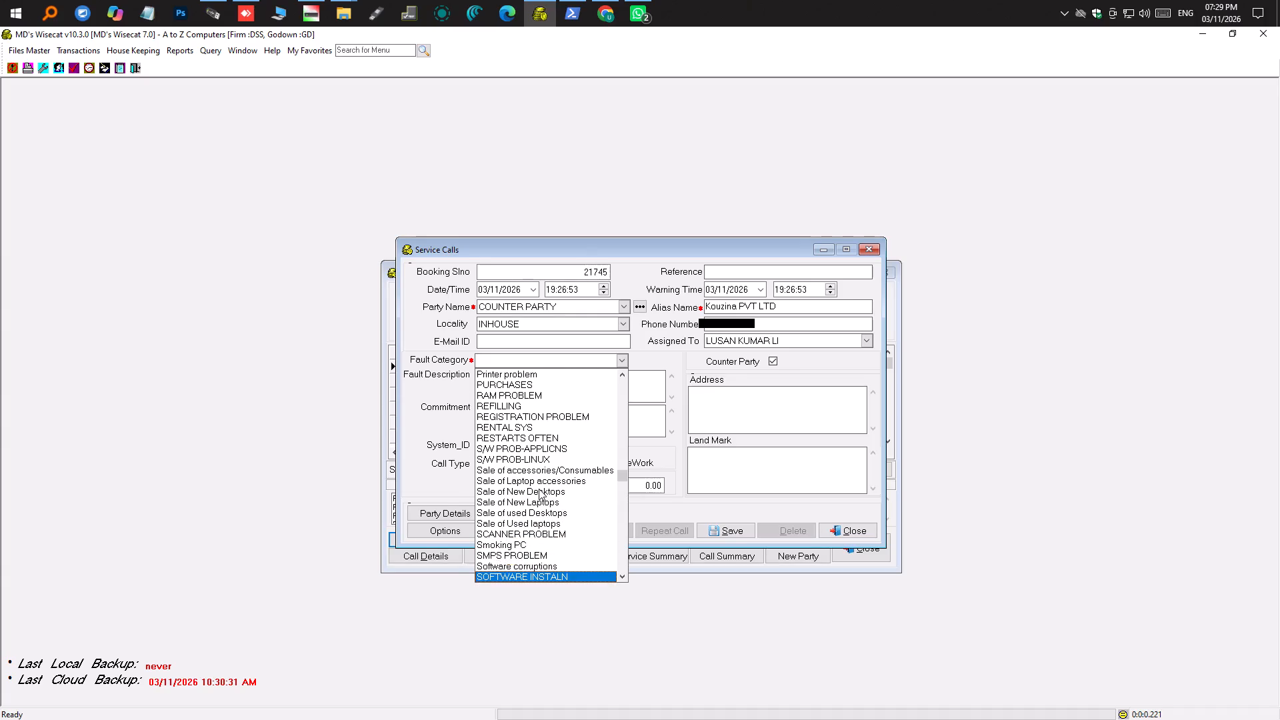
key(Up)
key(Up)
key(Up)
key(Up)
key(Up)
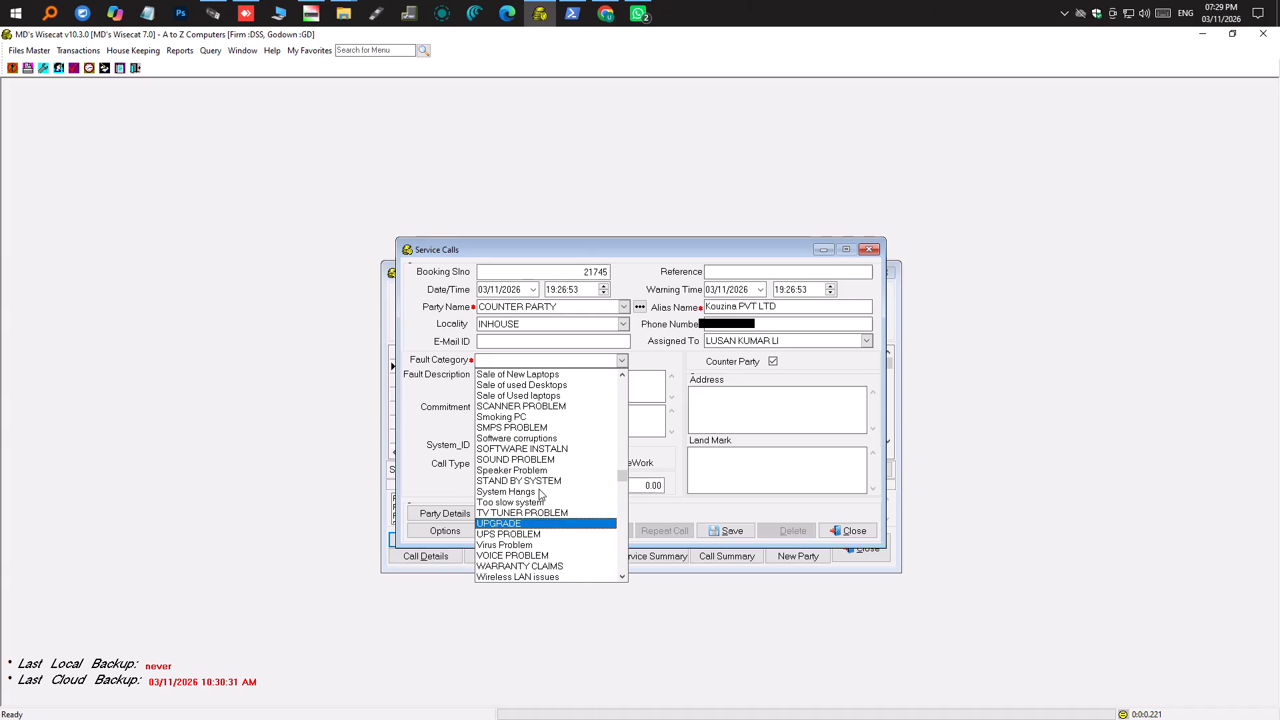
key(Up)
key(Up)
key(Up)
key(Up)
key(Up)
key(Up)
key(Up)
key(Up)
key(Up)
key(Up)
key(Up)
key(Up)
key(Up)
key(Up)
key(Up)
key(Up)
key(Up)
key(Up)
key(Up)
key(Up)
key(Up)
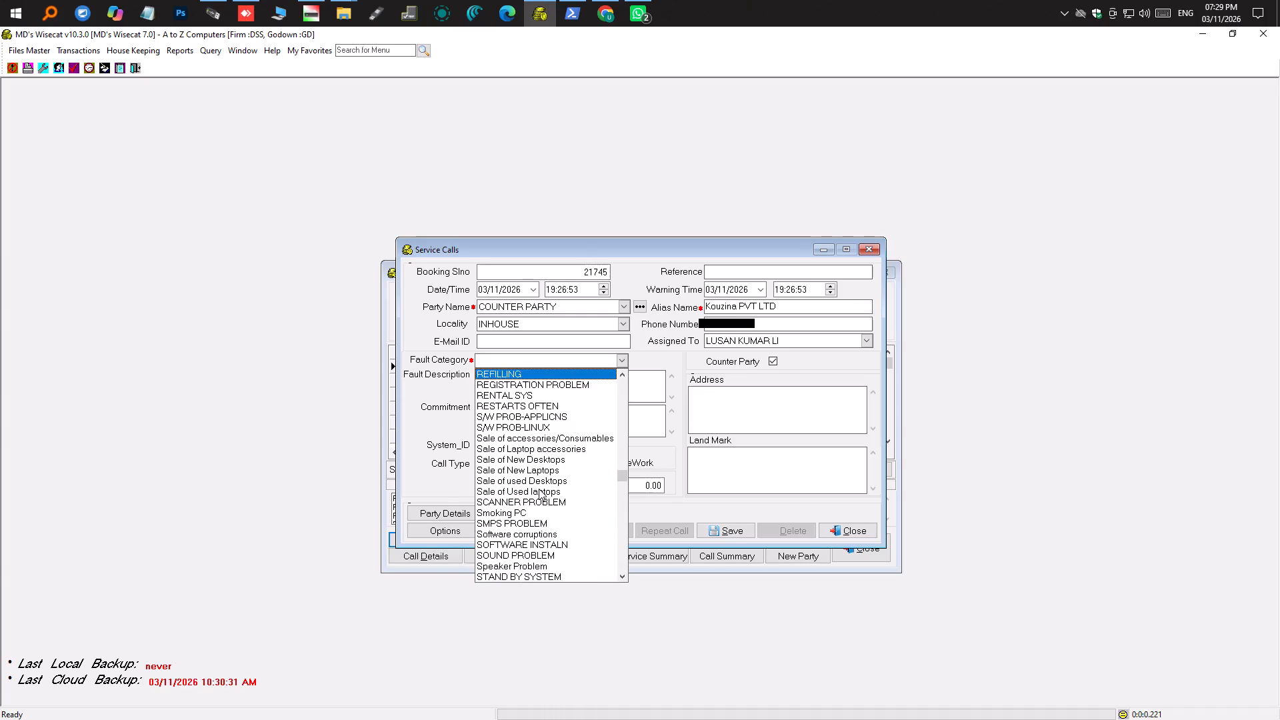
key(Up)
key(Up)
key(Up)
key(Down)
key(Up)
key(Up)
key(Up)
key(Up)
key(Up)
key(Up)
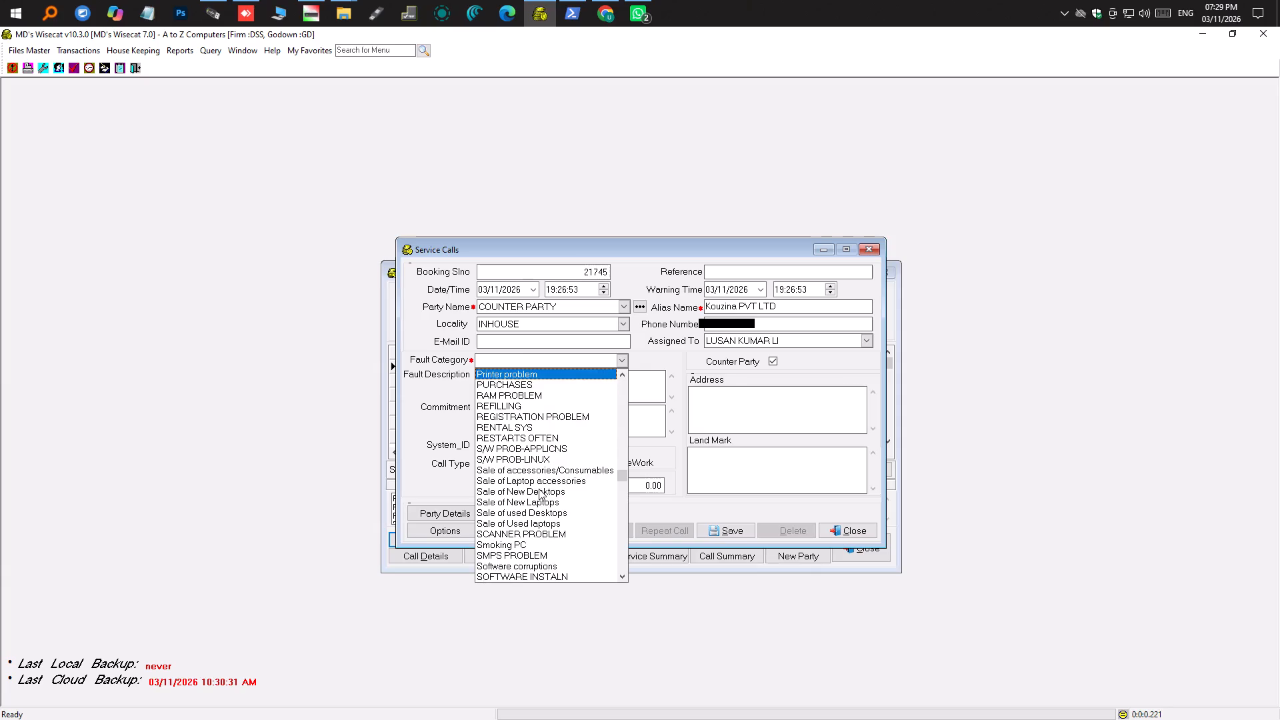
Review the fault category options between the start of the list and the laptop and modem problem entries.
key(l)
key(Down)
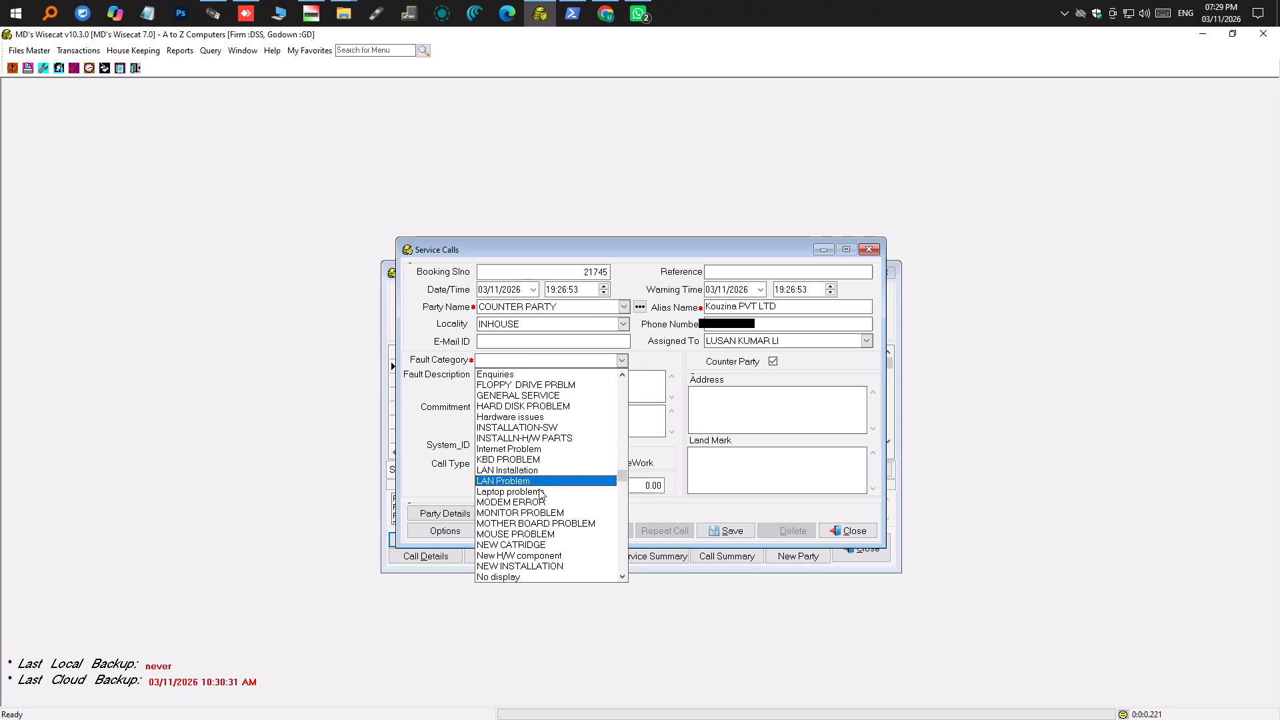
key(Down)
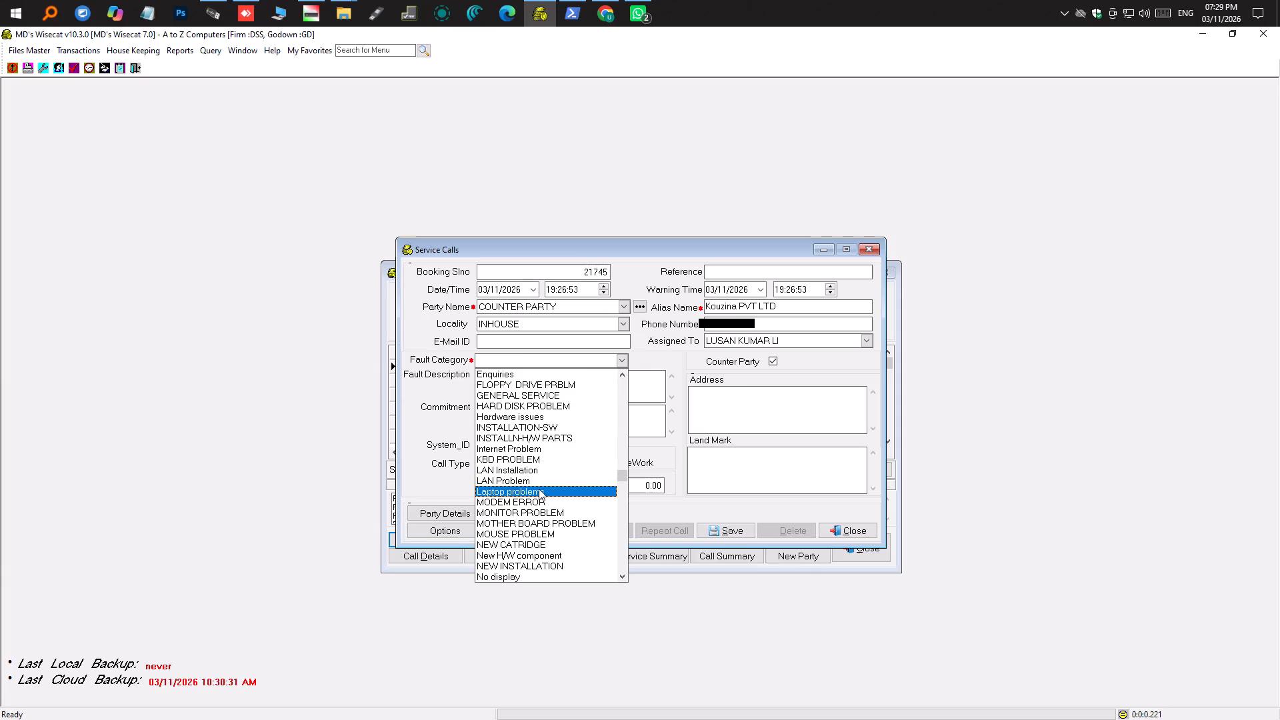
key(Down)
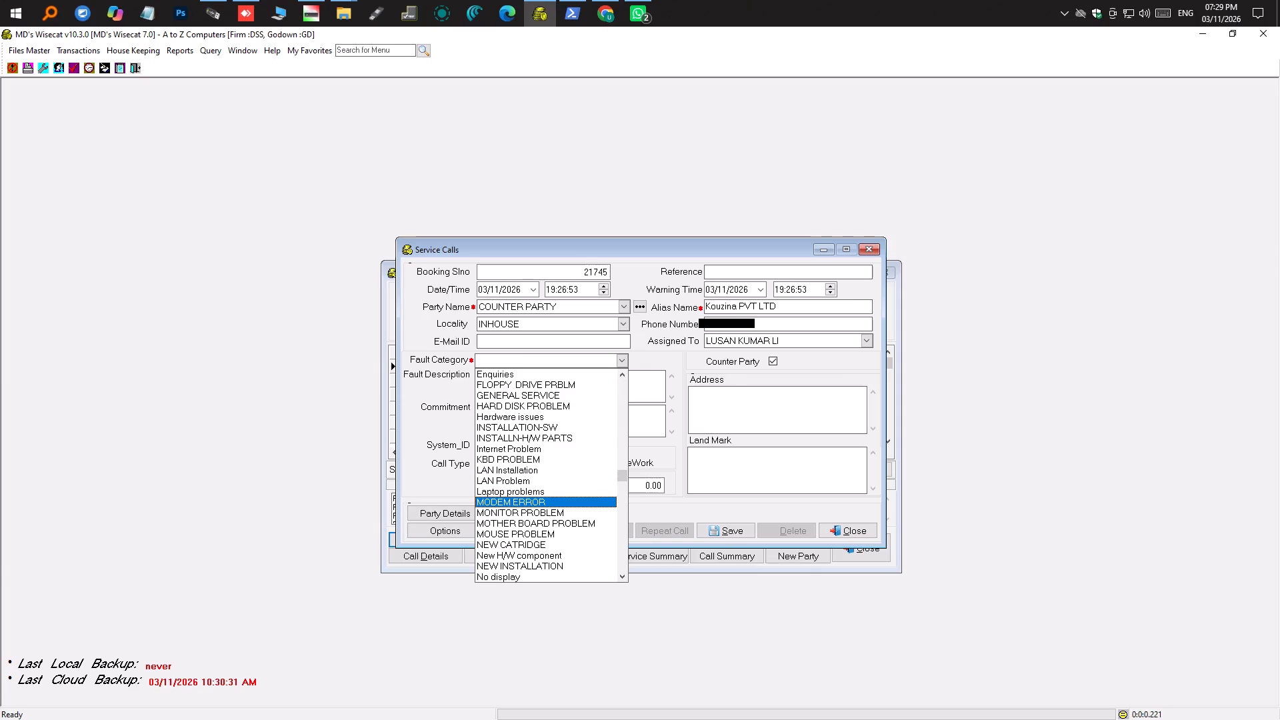
key(Up)
key(Up)
key(Up)
key(Up)
key(Up)
key(Up)
key(Up)
key(Up)
key(Up)
key(Up)
key(Up)
key(Up)
key(Up)
key(Up)
key(Up)
key(Up)
key(Up)
key(Up)
key(Up)
key(Up)
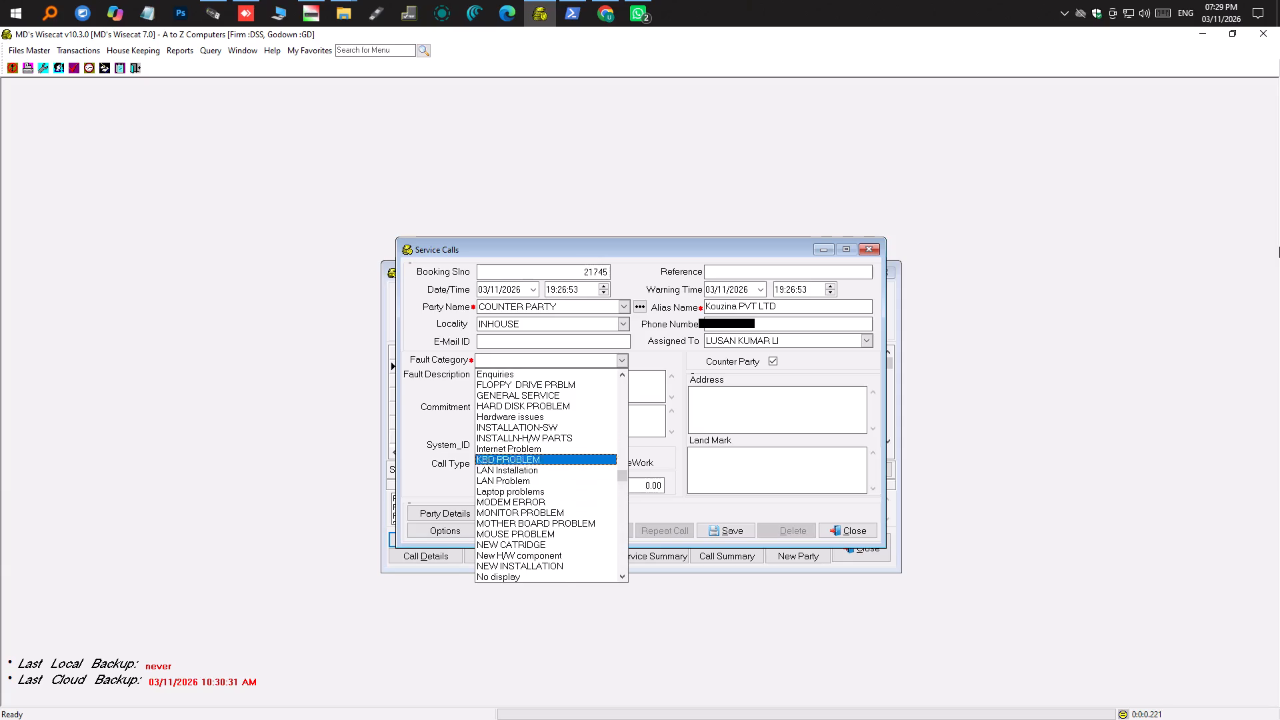
key(Down)
key(Down)
key(Down)
key(Down)
key(Down)
key(Down)
key(Down)
key(Down)
key(Down)
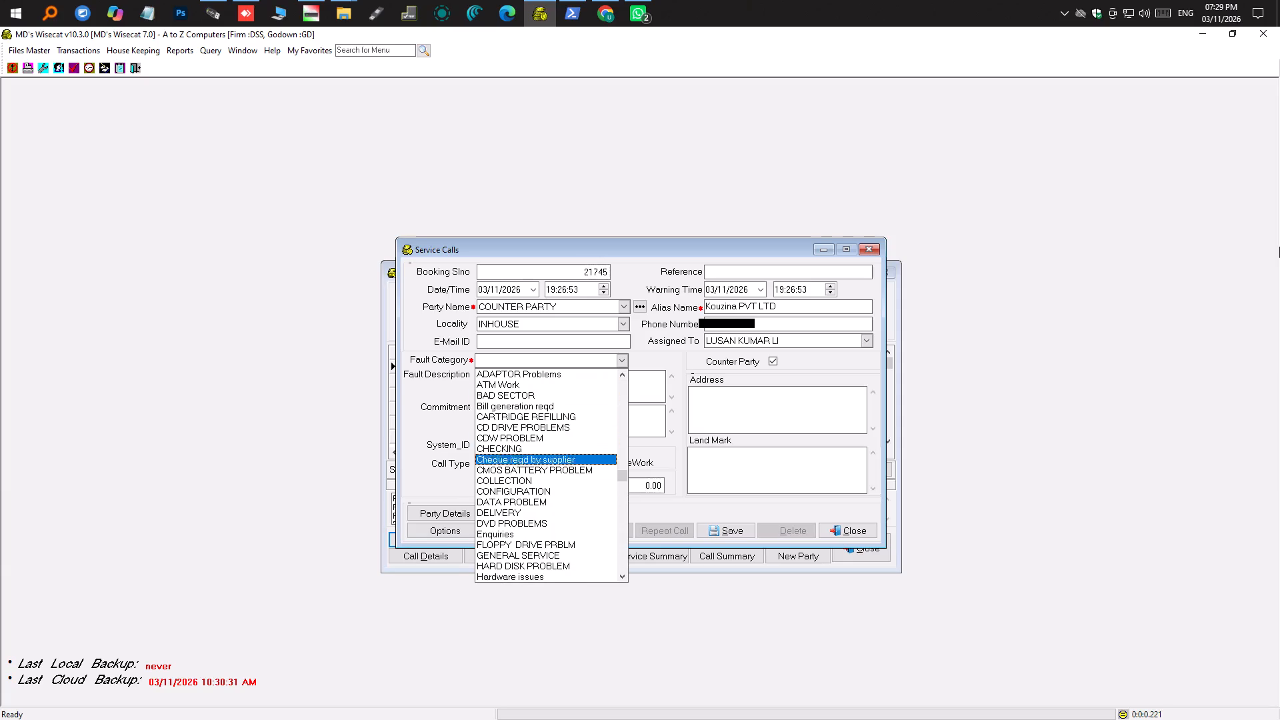
key(Down)
key(Down)
key(Down)
key(Down)
key(Down)
key(Down)
key(Down)
key(Down)
key(Down)
key(Down)
key(Down)
key(Down)
key(Down)
key(Down)
key(Down)
key(Down)
key(Down)
key(Down)
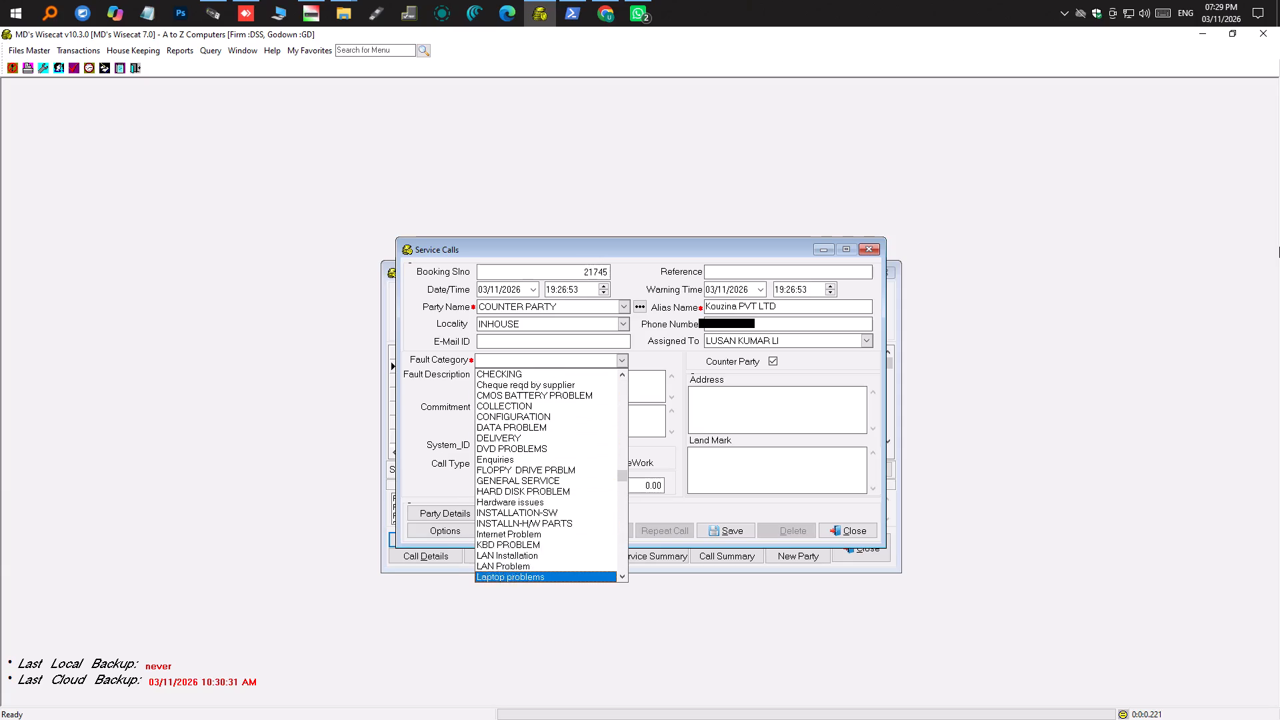
Set the service call's fault category to GENERAL SERVICE.
key(Up)
key(Up)
key(Up)
key(Up)
key(Up)
key(Up)
key(Up)
key(Up)
key(Up)
key(Up)
key(Up)
key(Up)
key(Up)
key(Up)
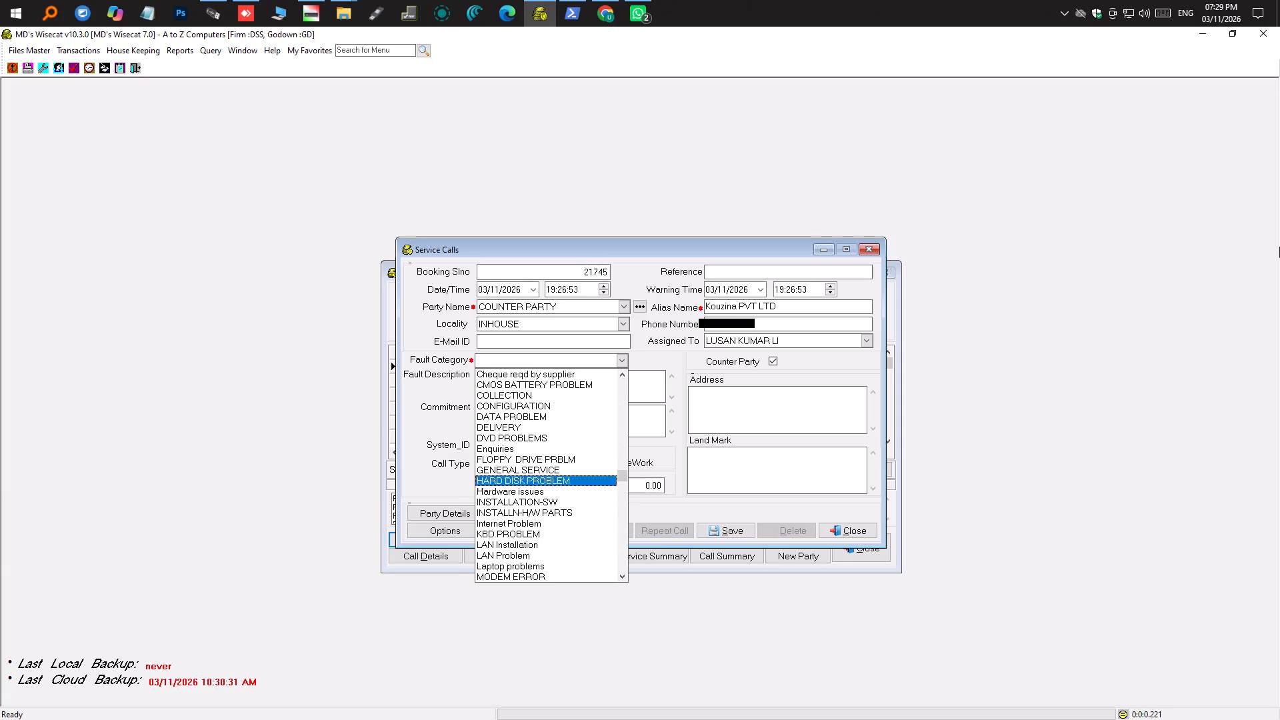
key(Down)
key(Down)
key(Down)
key(Down)
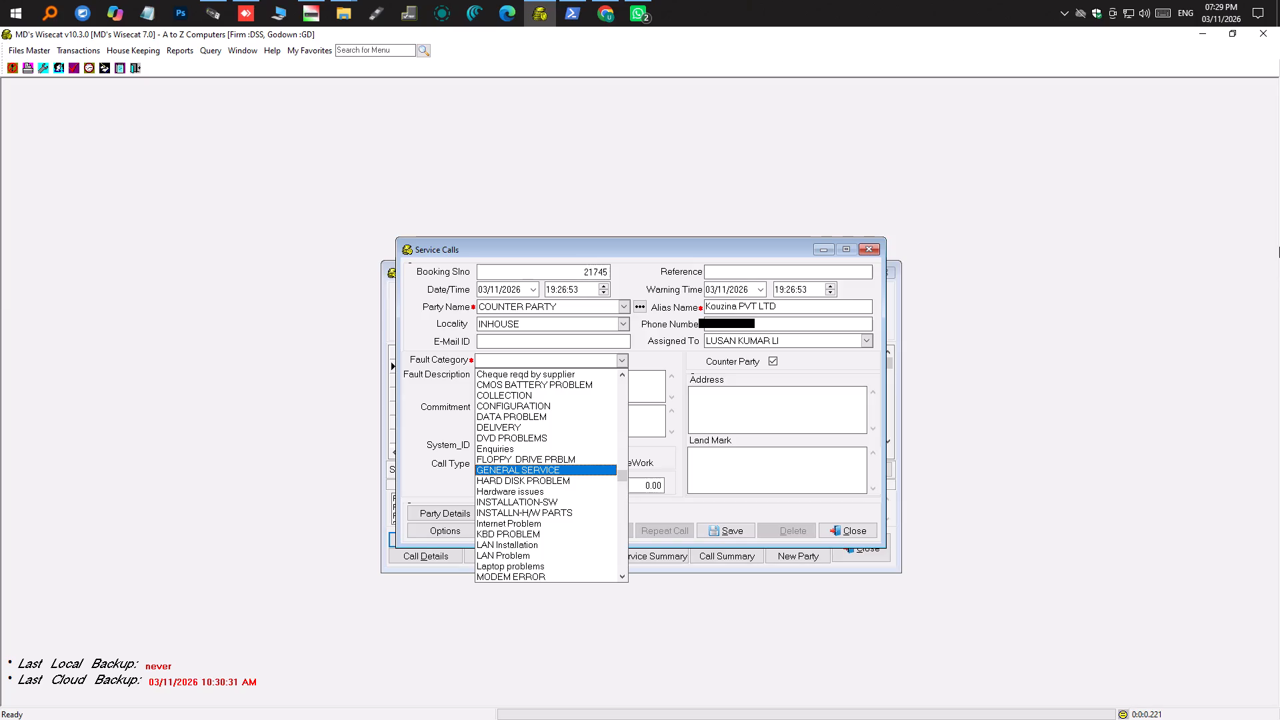
key(Return)
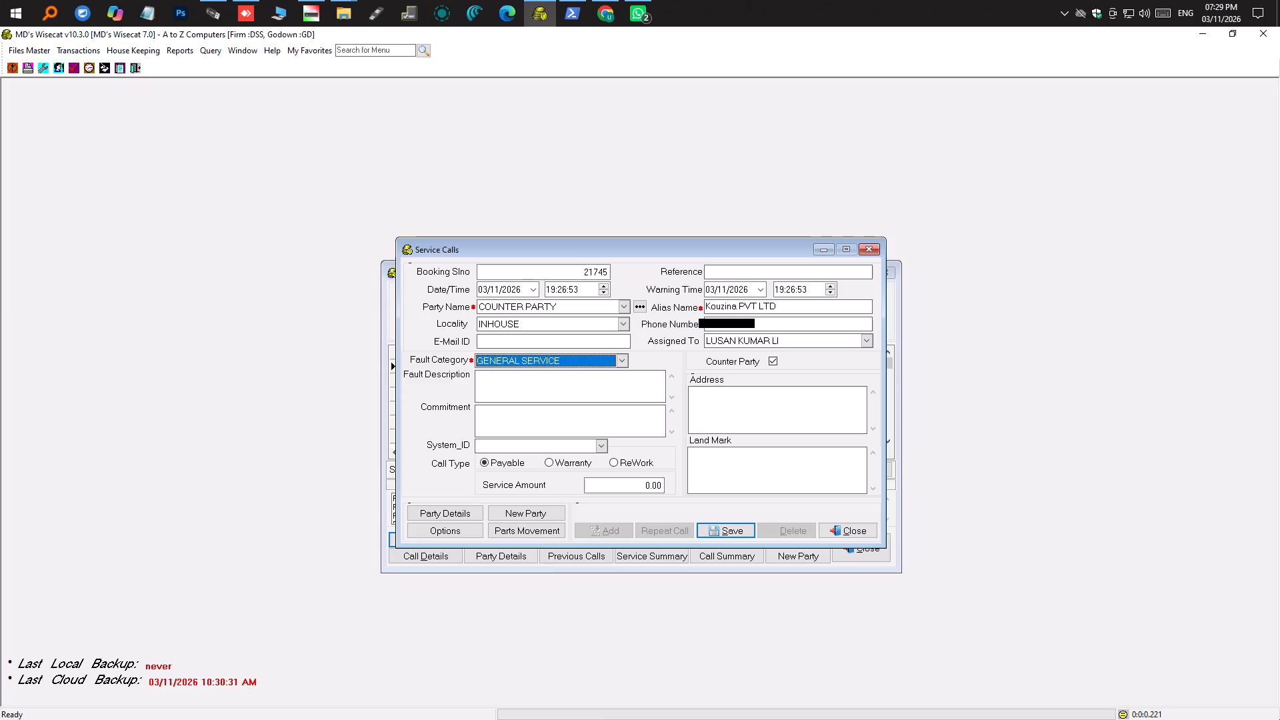
key(shift+l)
key(g)
Enter the device LENOVO X260, with the brand in capitals, at the start of the service call's fault description.
click(590, 392)
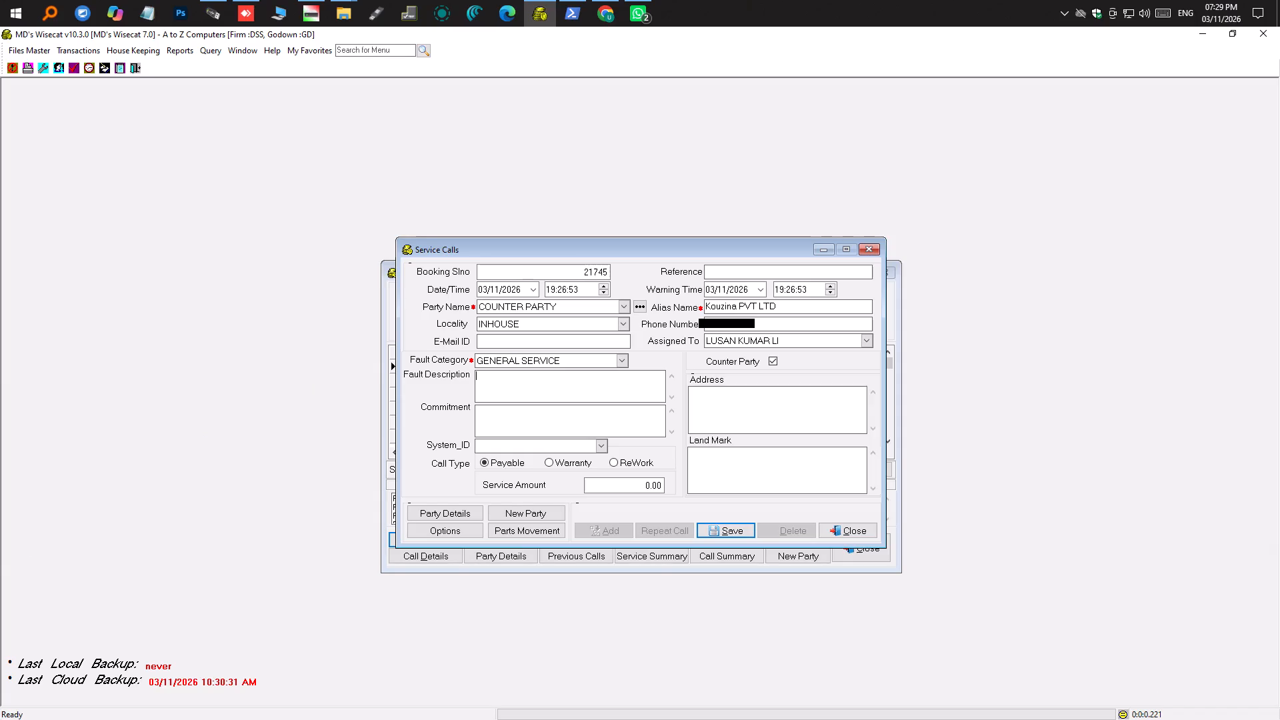
key(l)
text(eno)
key(BackSpace)
key(BackSpace)
key(BackSpace)
key(BackSpace)
key(BackSpace)
key(BackSpace)
key(BackSpace)
key(BackSpace)
key(BackSpace)
text(ENO)
text(VO)
key(space)
key(shift+x)
key(2)
key(8)
key(BackSpace)
text(60)
key(space)
Add "General service" after the device model in the fault description and start a new line below it.
text(Ge)
key(n)
key(e)
text(ra)
text(l)
key(space)
text(ser)
text(vi)
key(c)
text(e)
key(space)
key(shift+Return)
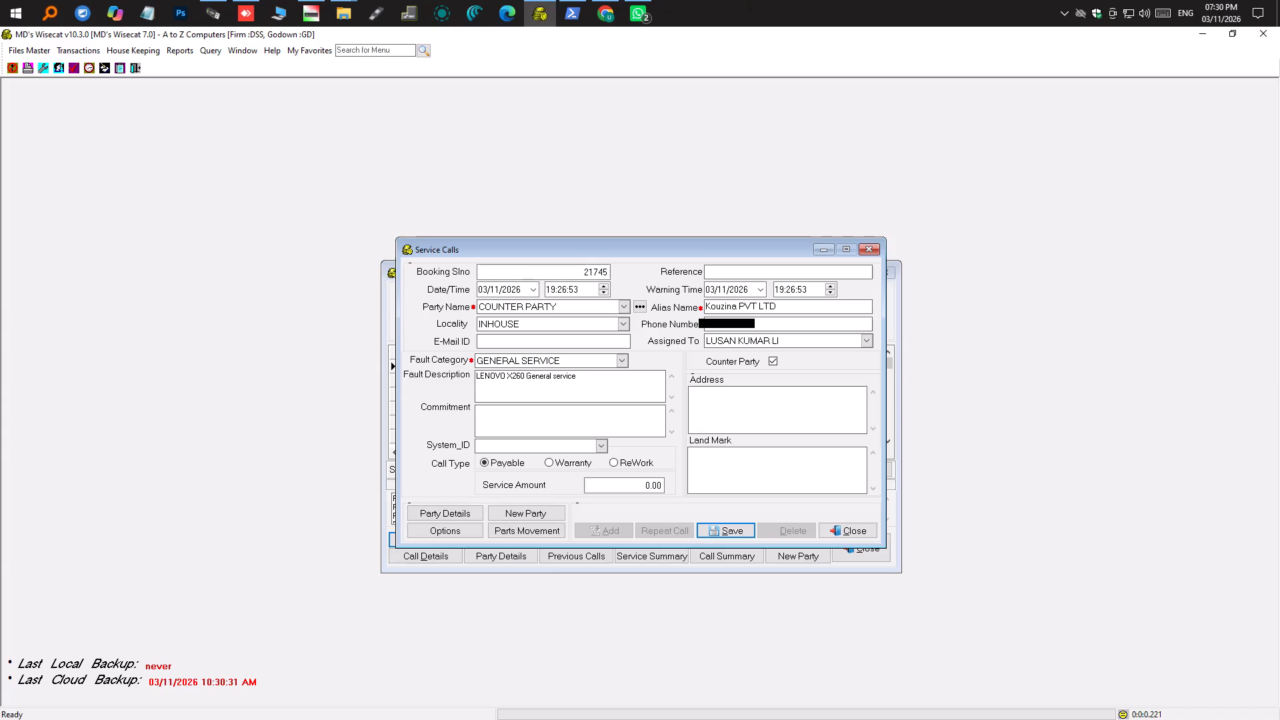
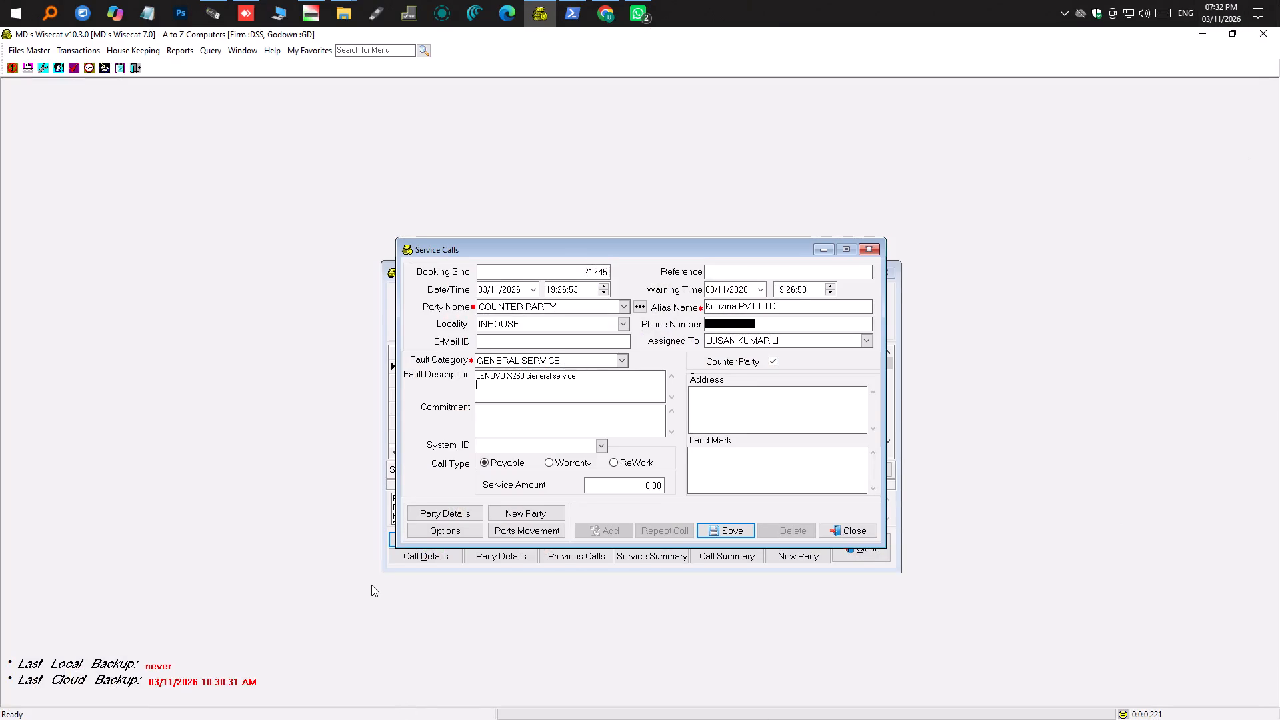
Enter "Payment received 750/-" on the second line of the service call's fault description.
key(shift+p)
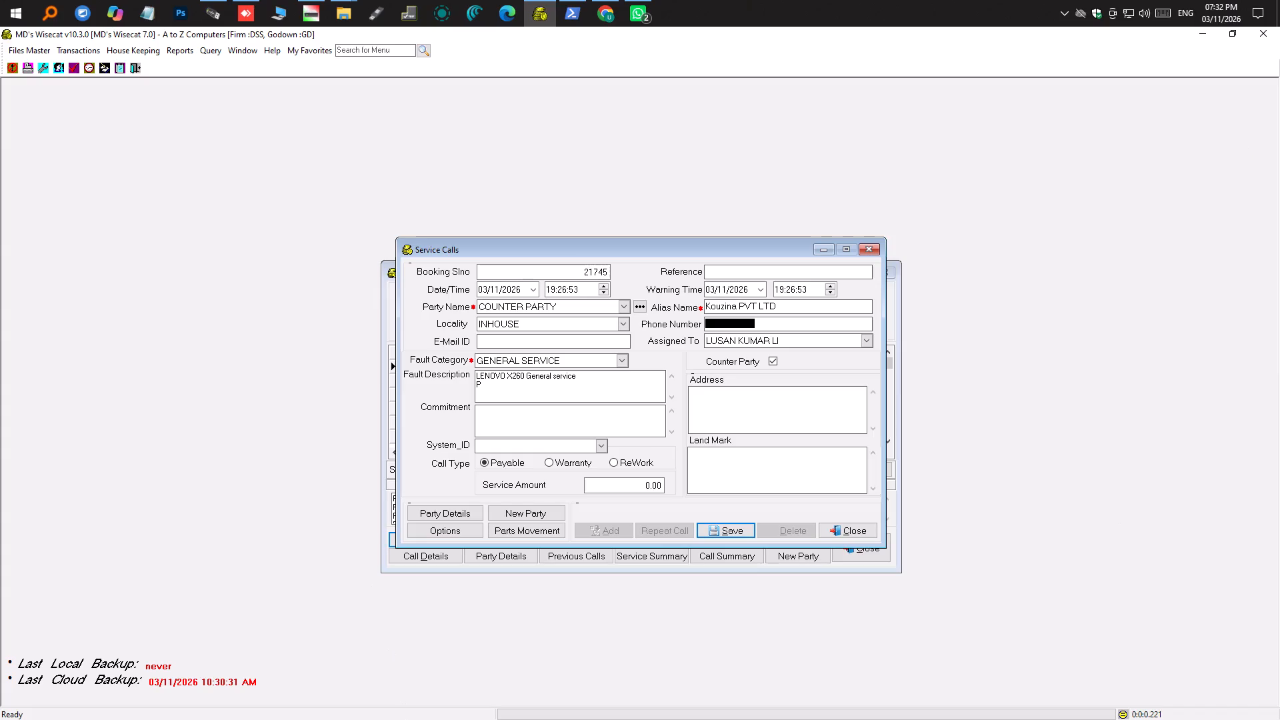
text(ay)
text(ment)
key(space)
text(rec)
key(e)
text(iv)
text(ed)
key(space)
text(to)
key(space)
key(BackSpace)
key(BackSpace)
key(BackSpace)
text(750)
text(/-)
key(space)
Complete the payment note in the fault description by adding "to GPLK" after the amount, with GPLK in capitals.
text(tp)
key(space)
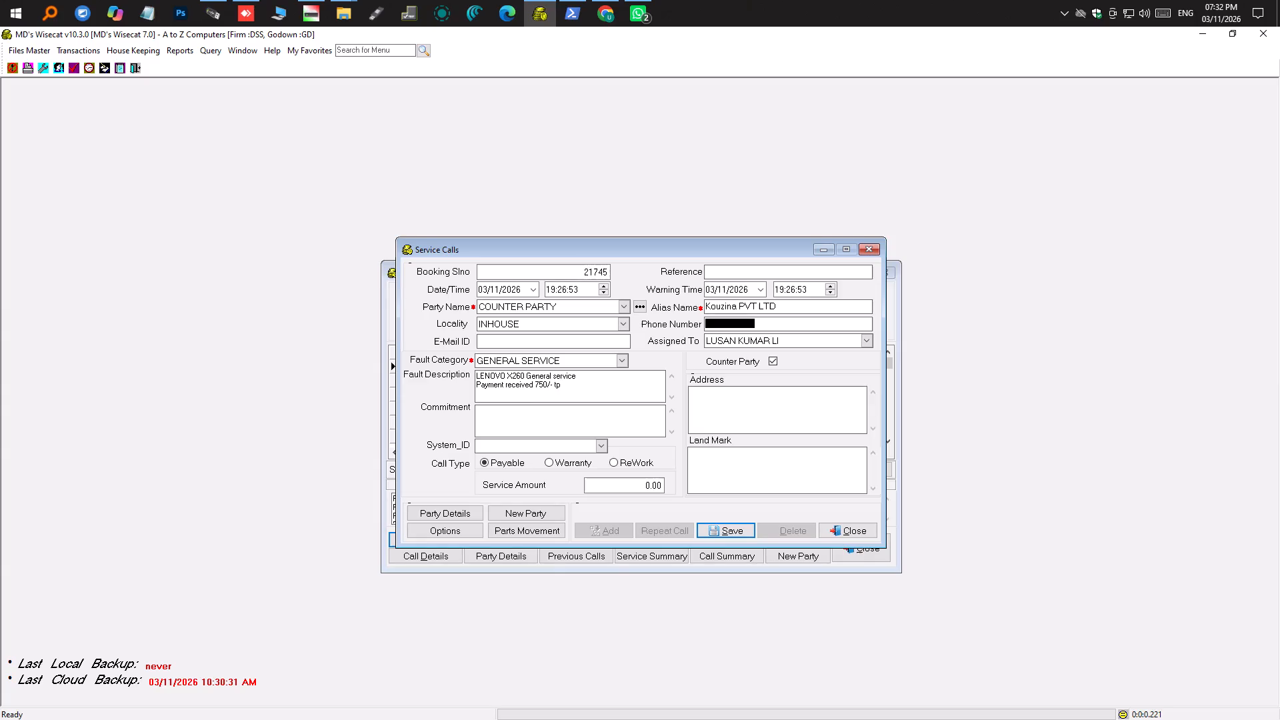
key(BackSpace)
key(BackSpace)
text(o)
key(space)
text(gplk)
key(BackSpace)
key(BackSpace)
key(BackSpace)
key(BackSpace)
text(GP)
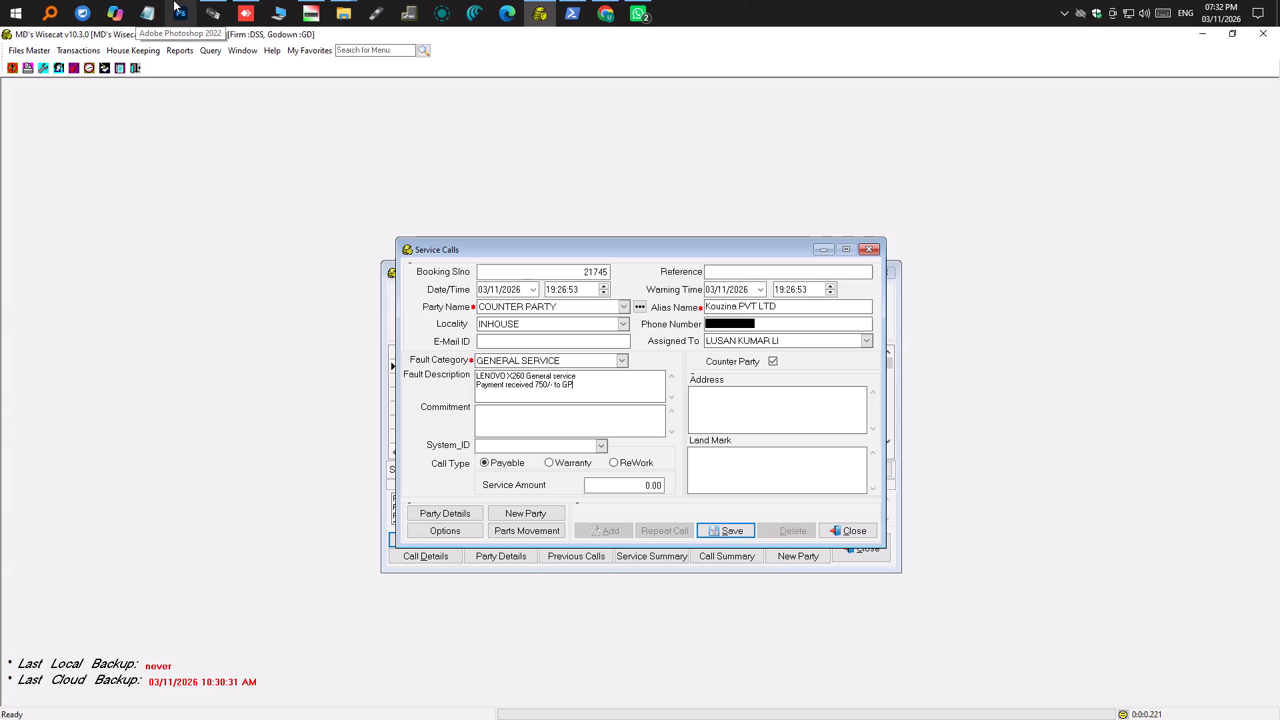
text(LK)
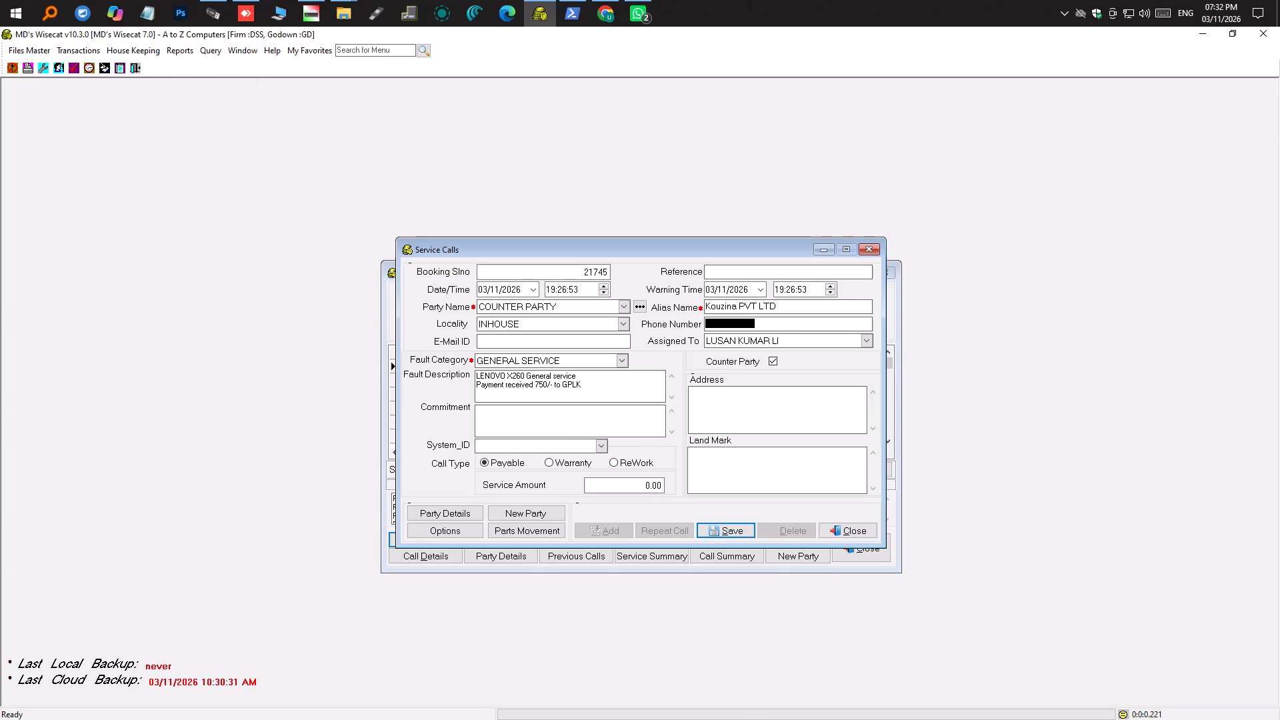
Save the Kouzina PVT LTD service call and close the service call entry form.
click(723, 531)
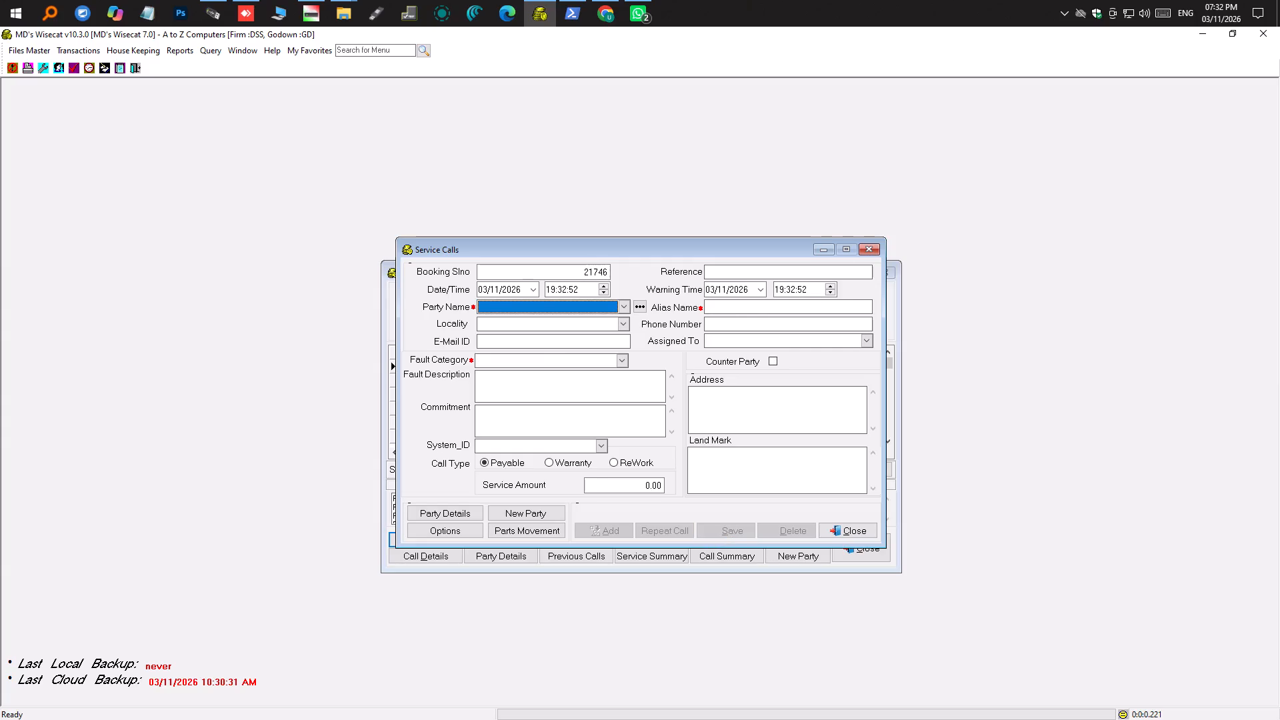
click(873, 241)
click(873, 245)
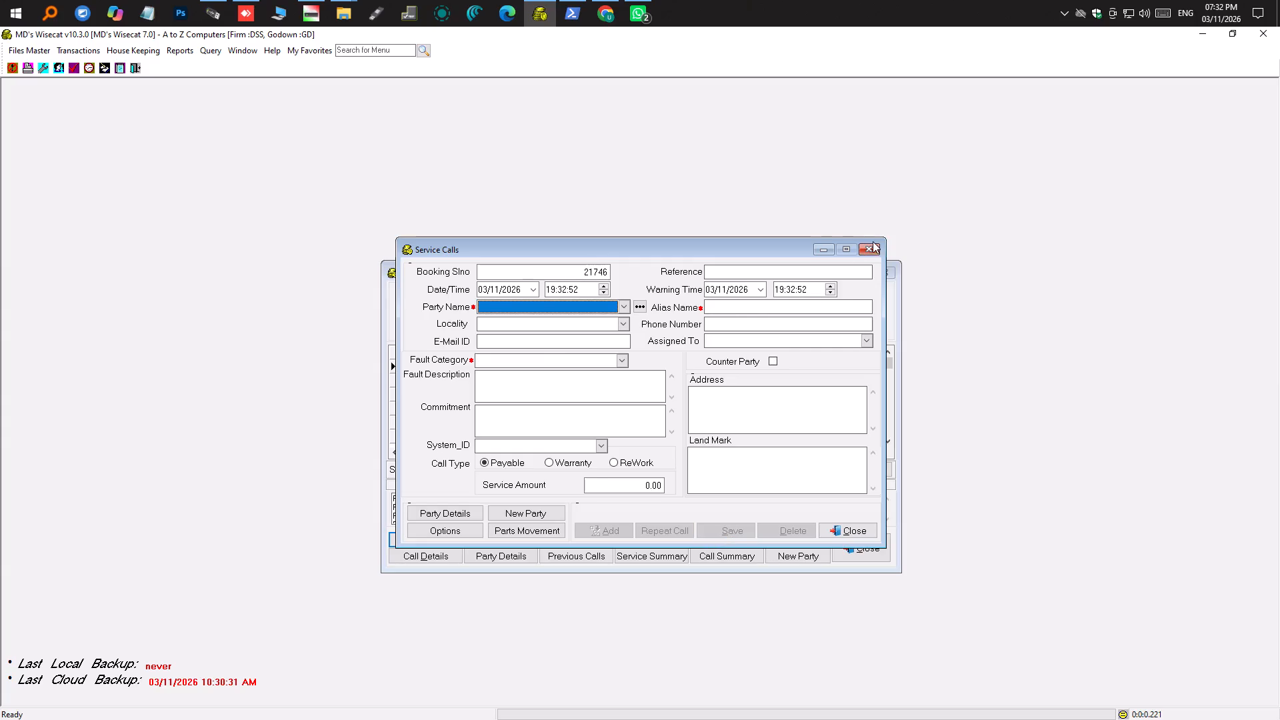
click(873, 243)
click(873, 245)
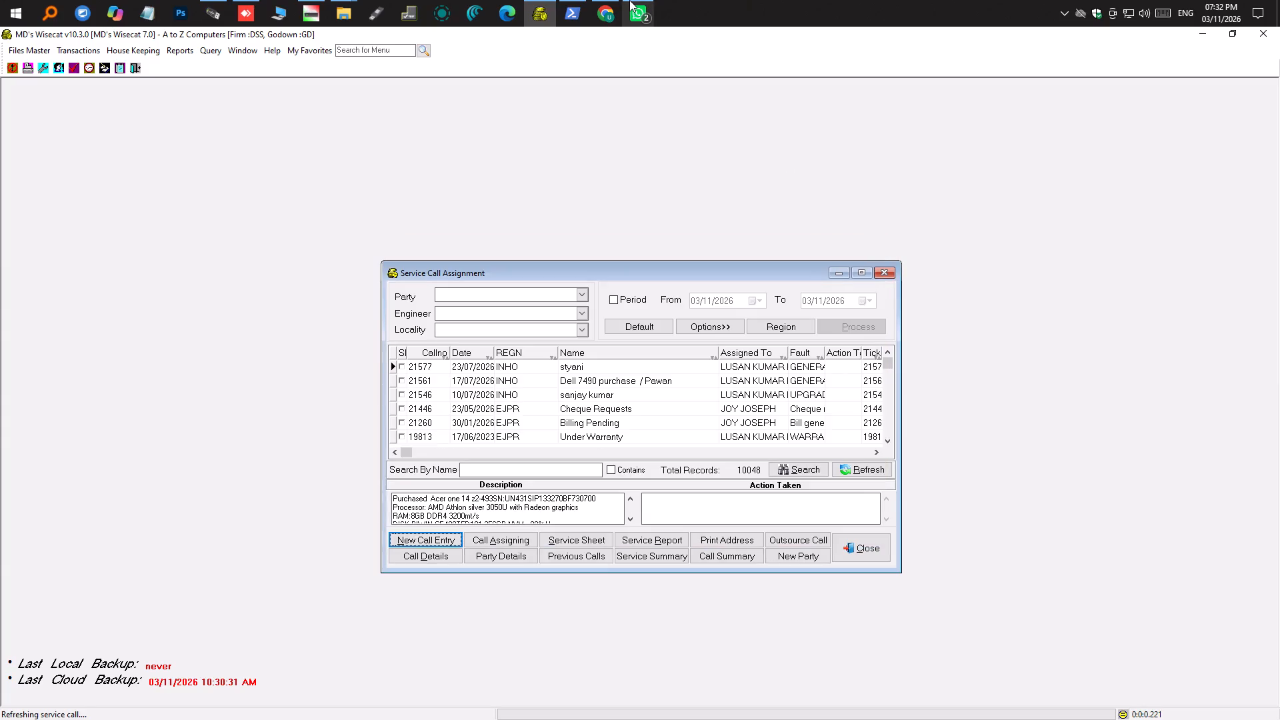
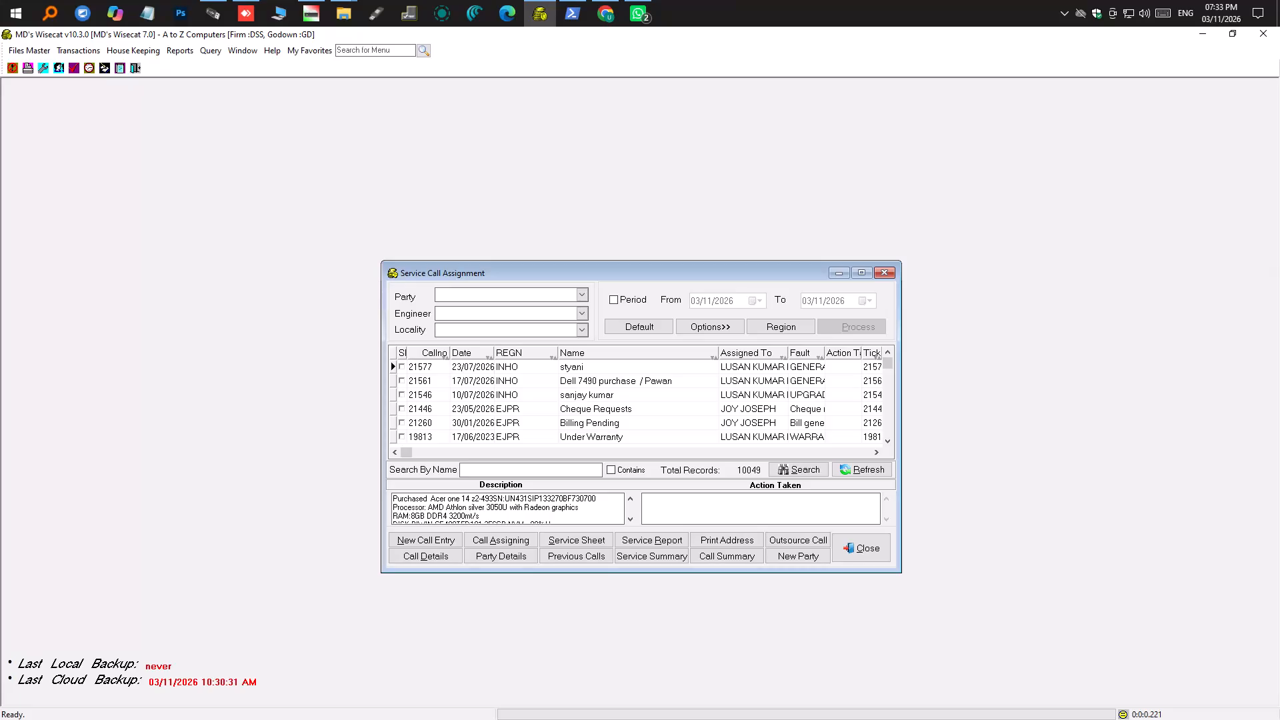
Filter the service call list to names starting with K within the period 03/11/2026 to 03/11/2026, and select the Kouzina PVT LTD call.
key(k)
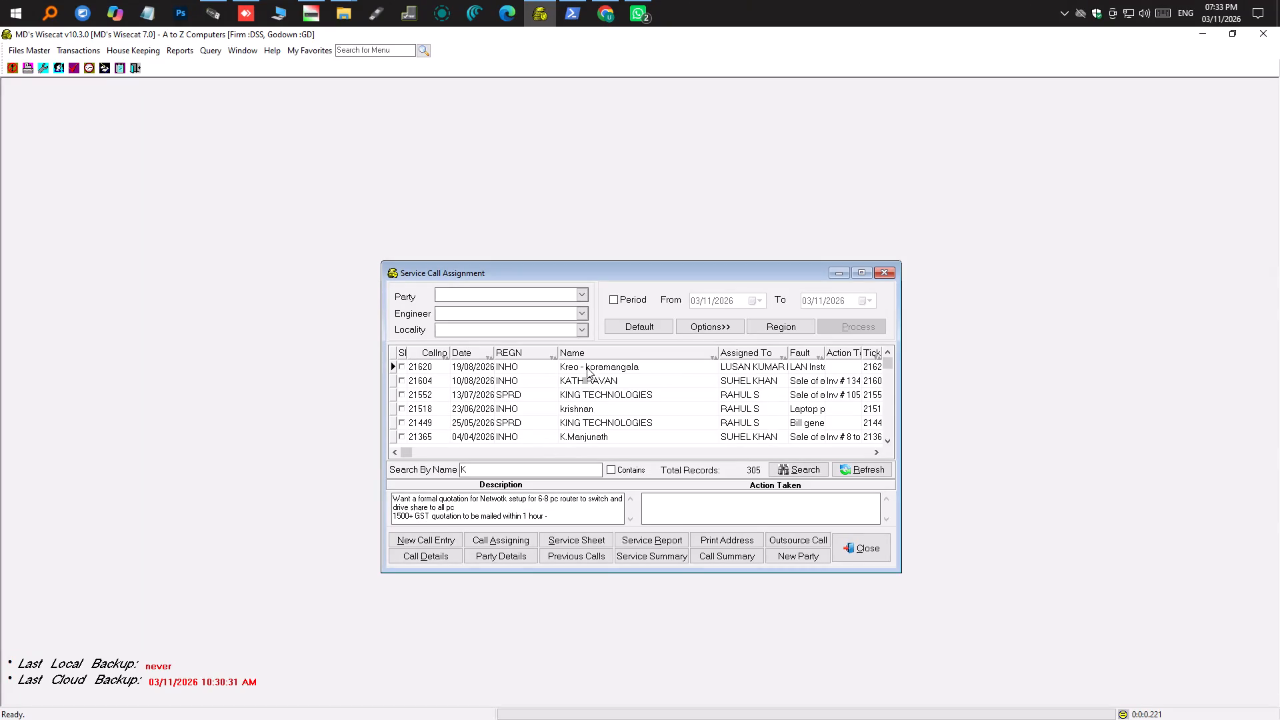
click(631, 298)
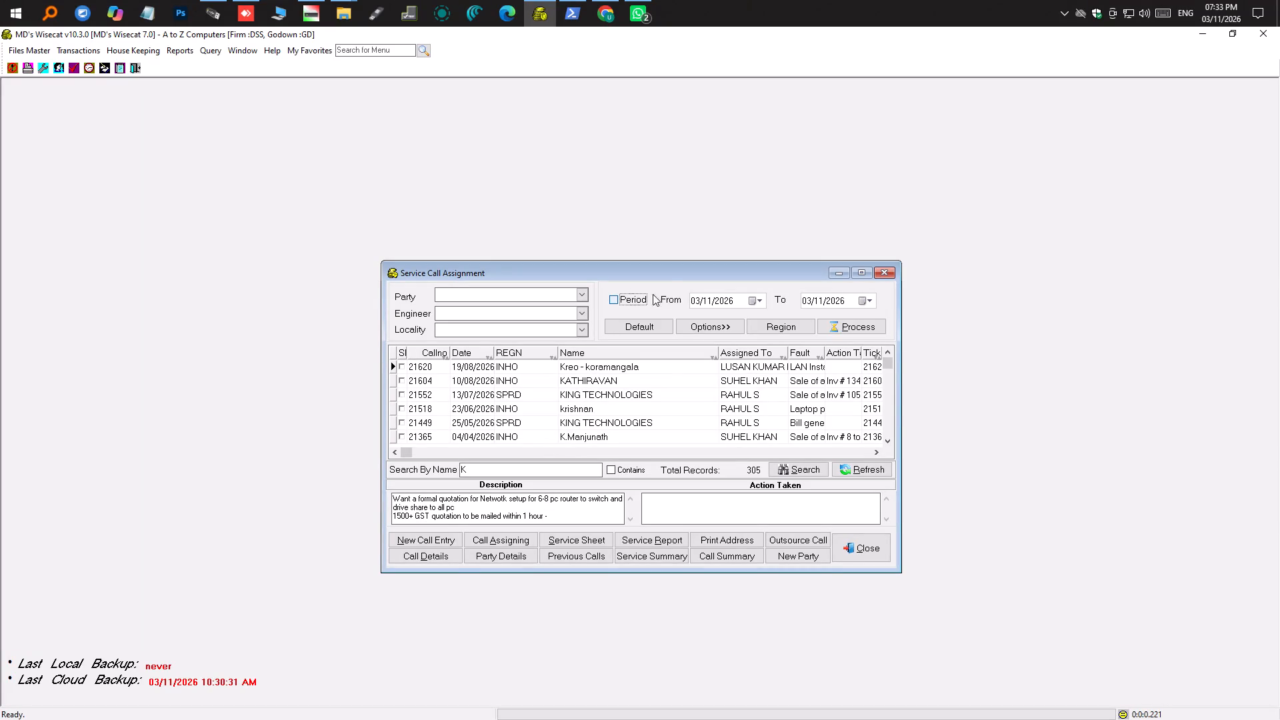
click(857, 321)
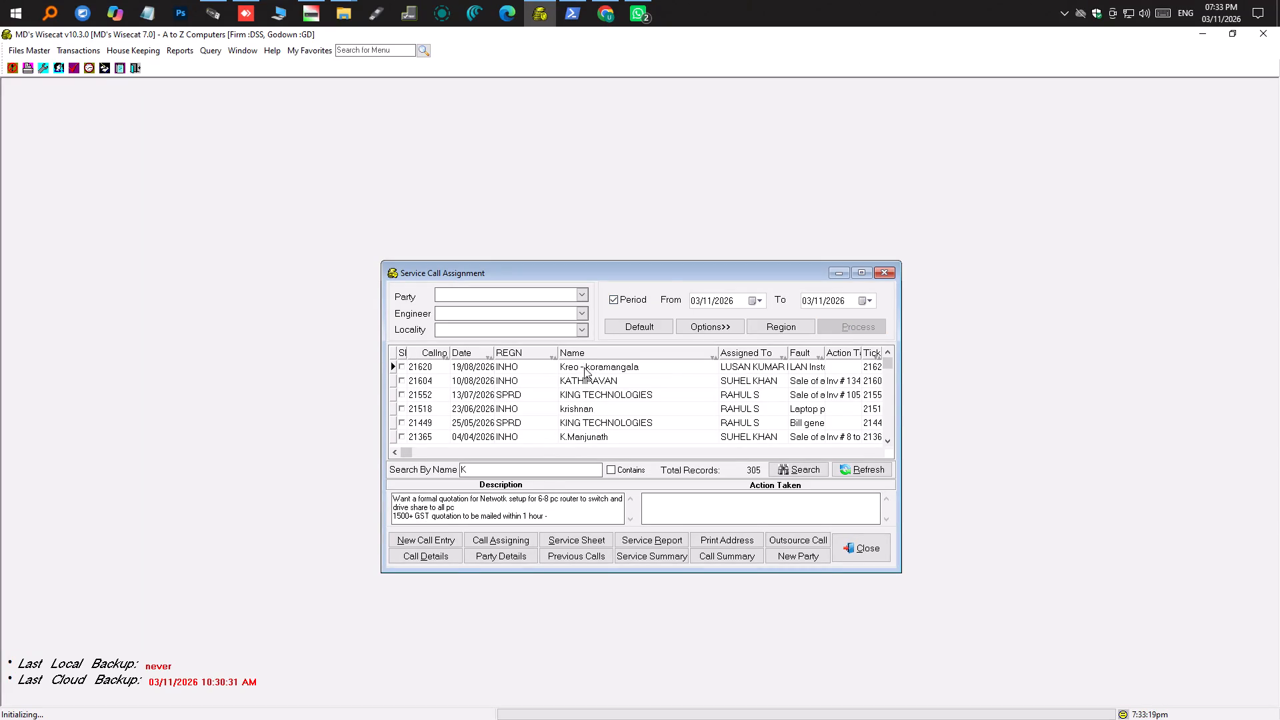
click(591, 368)
click(593, 403)
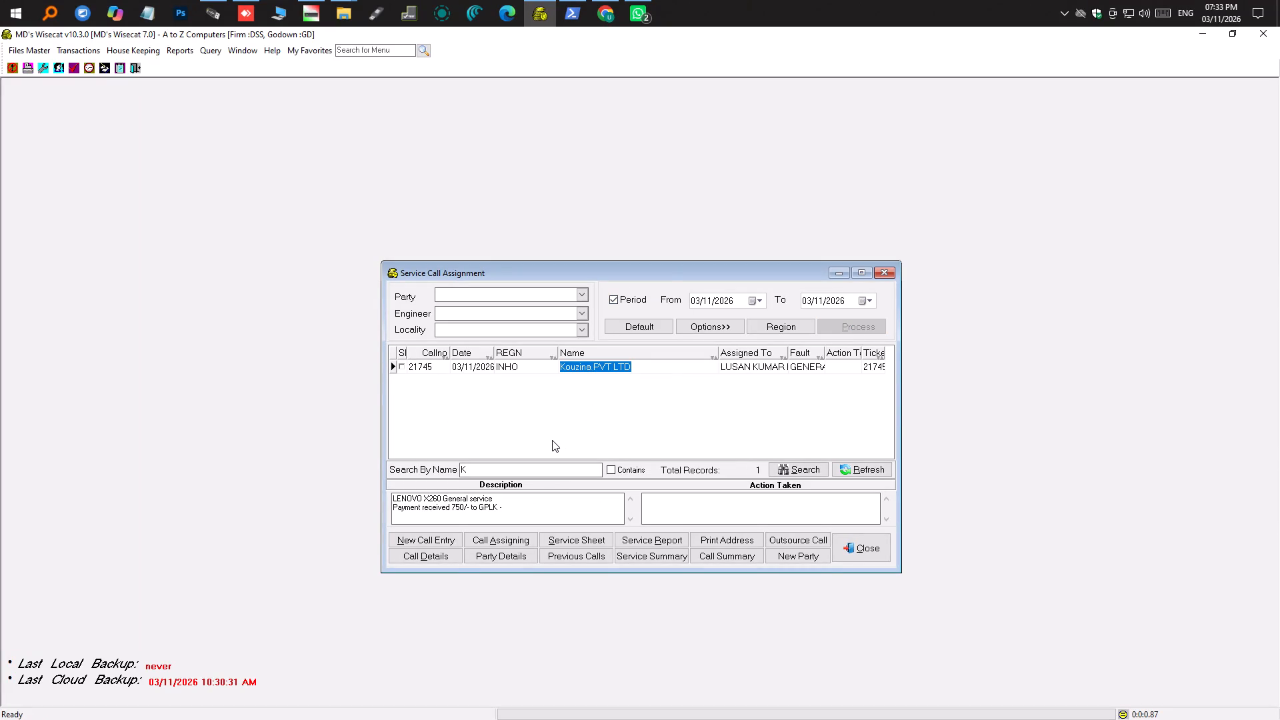
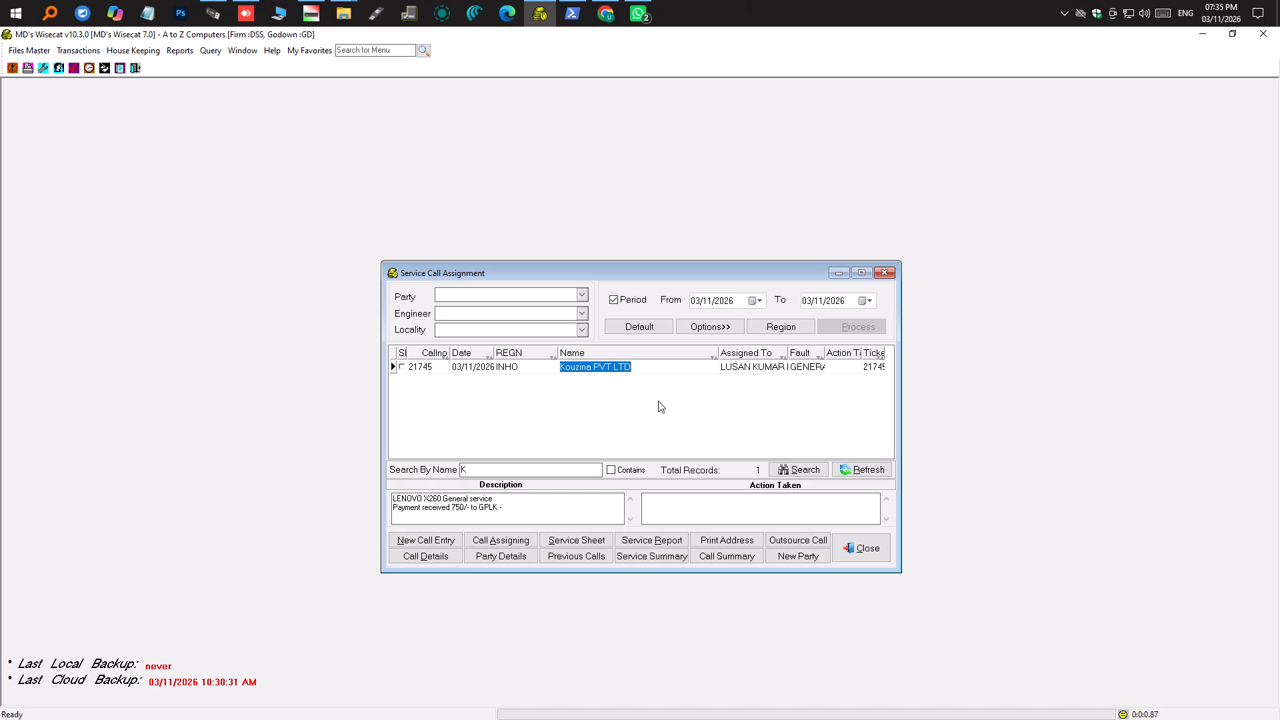
Set the priority of the Kouzina PVT LTD service call to 5 in the call assignment list.
right_click(587, 372)
right_click(495, 362)
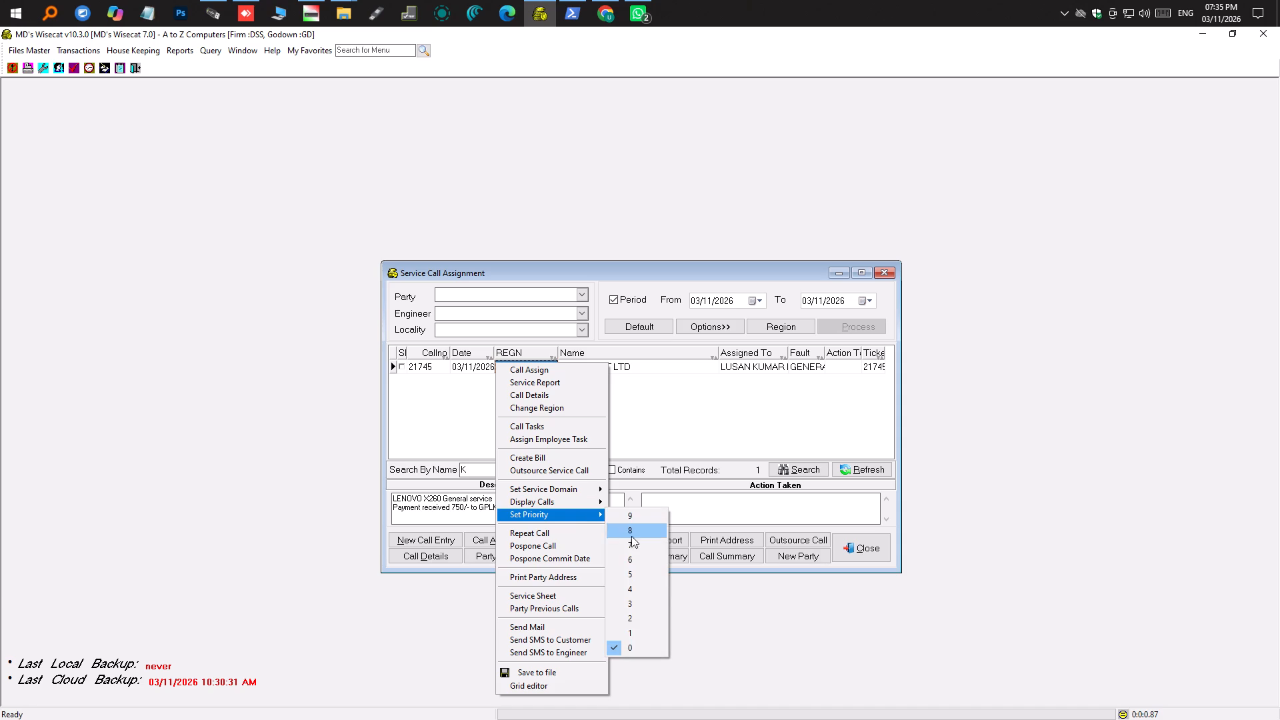
click(642, 575)
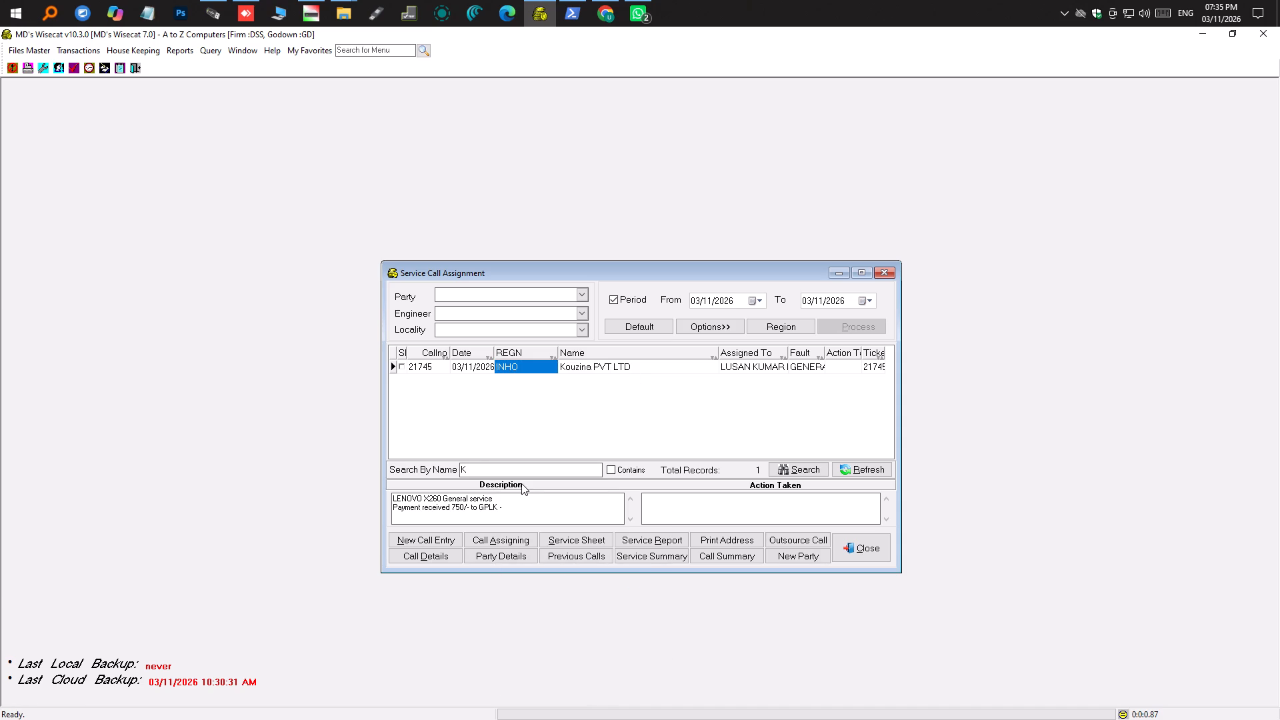
click(524, 465)
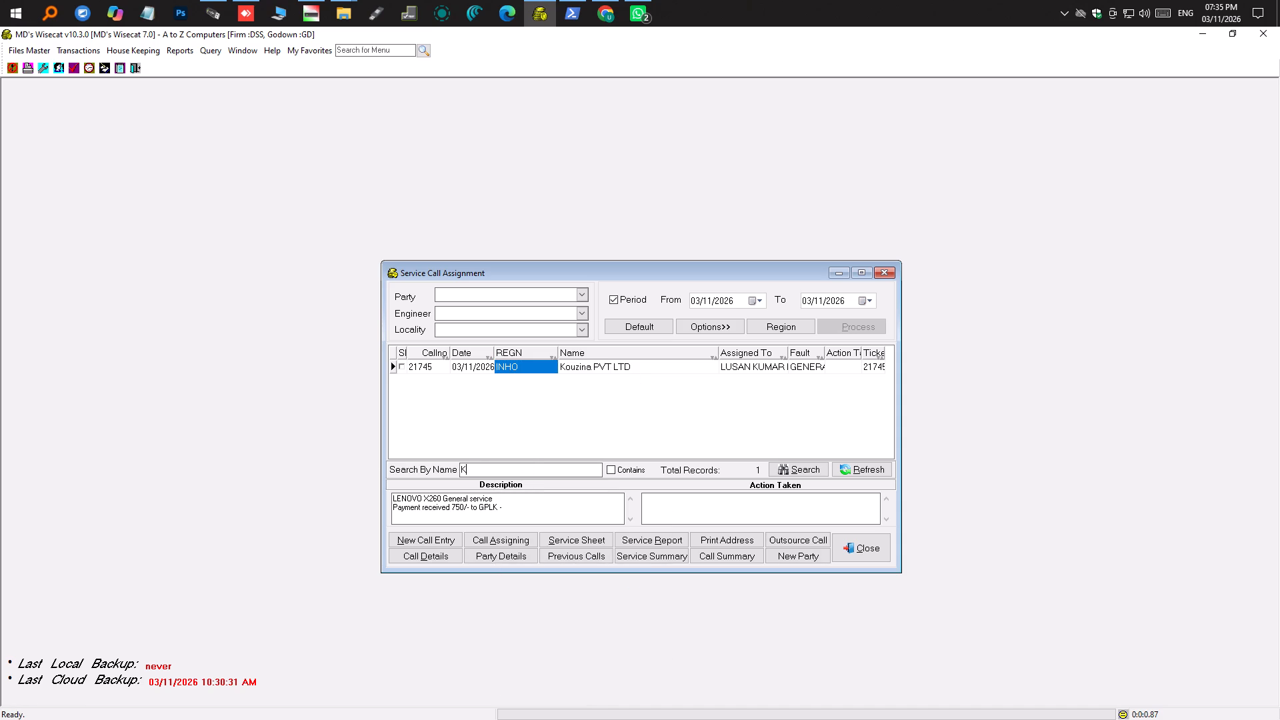
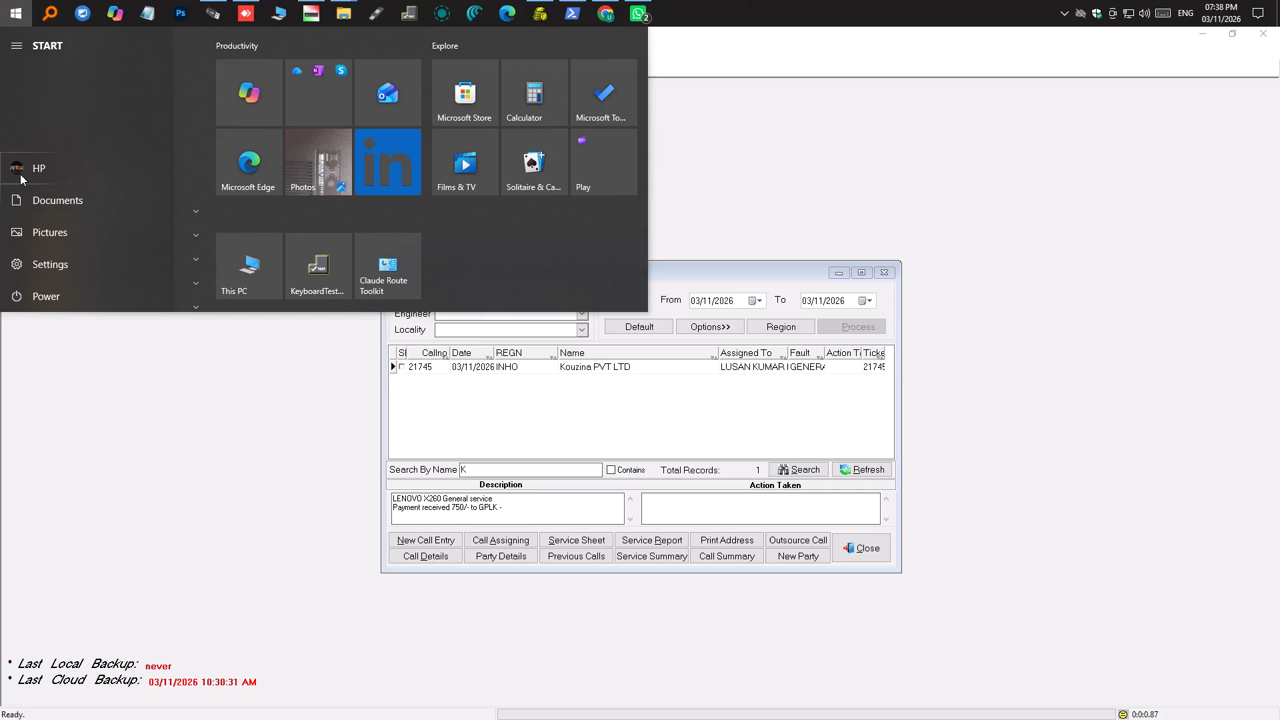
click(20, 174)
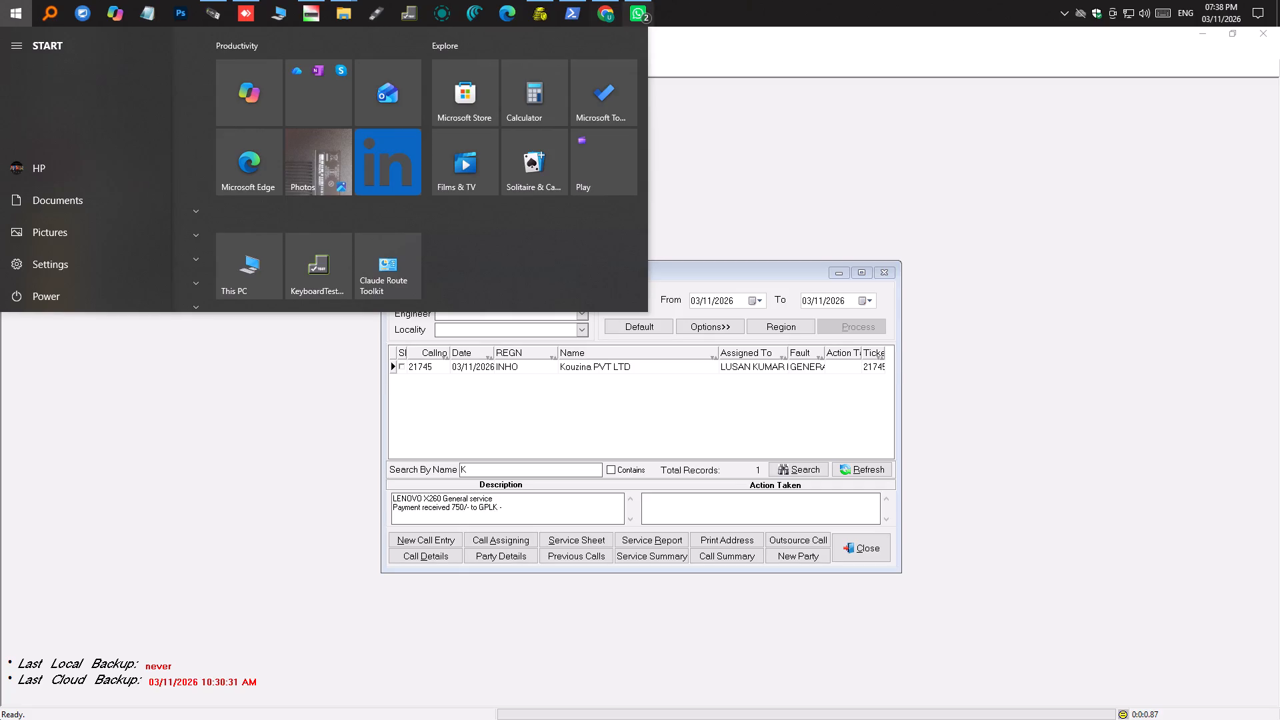